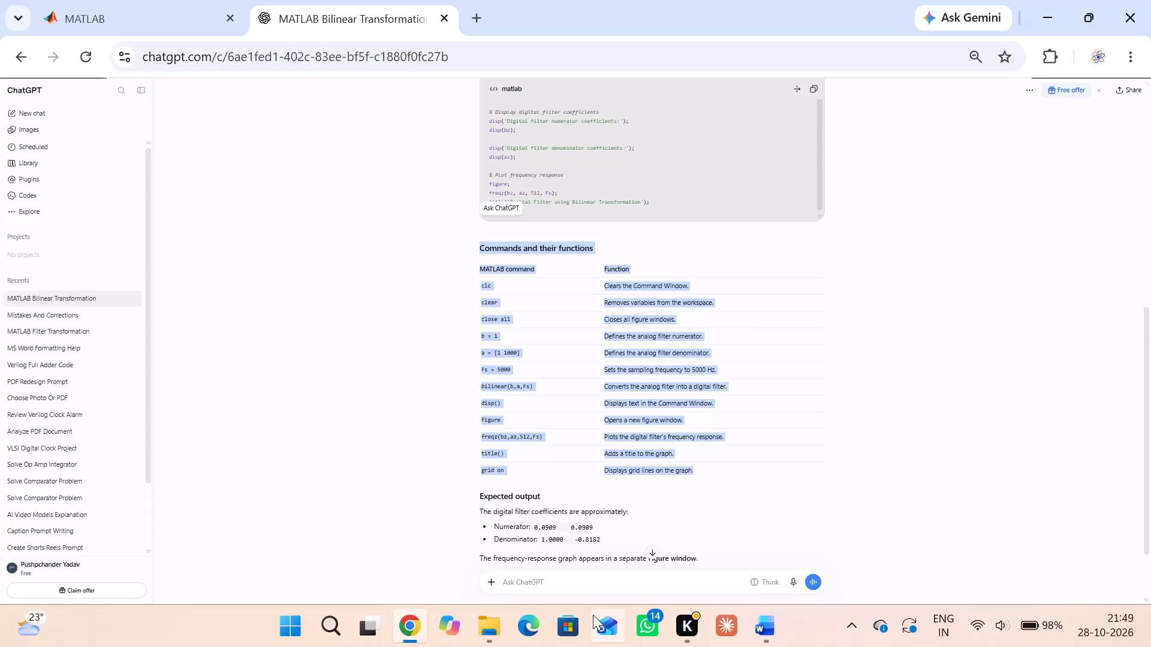
Switch to the Ex14 Word document and enter "Software Required" on the empty line between the Aim text and the Given heading.
left_click(774, 631)
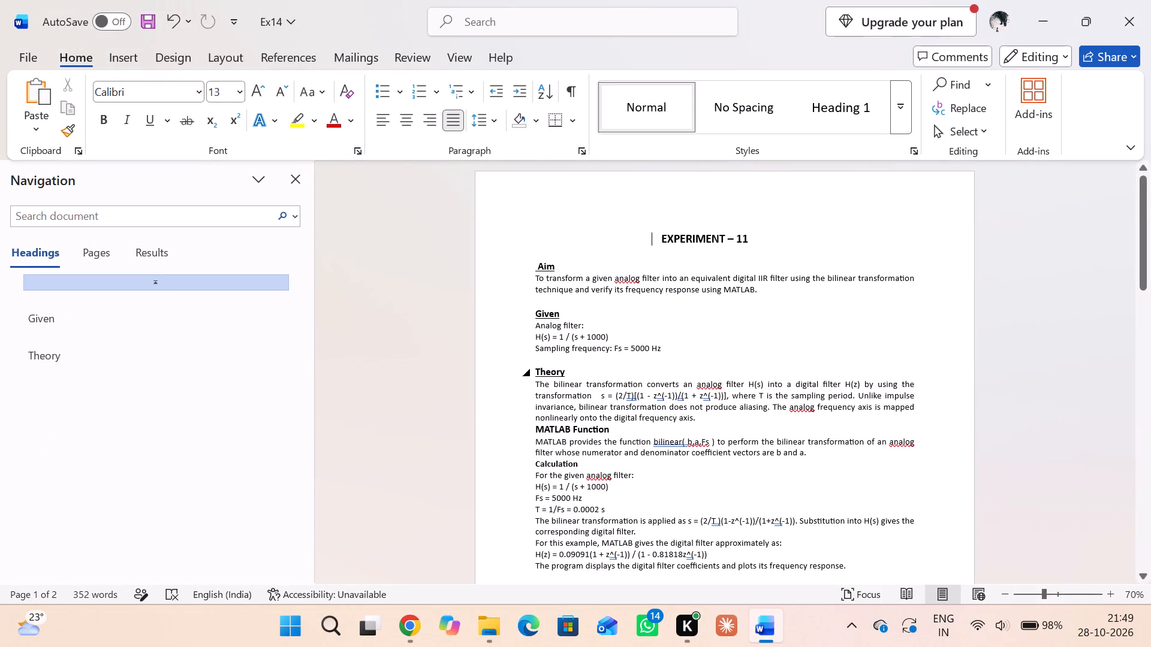
scroll(762, 375, "down", 1)
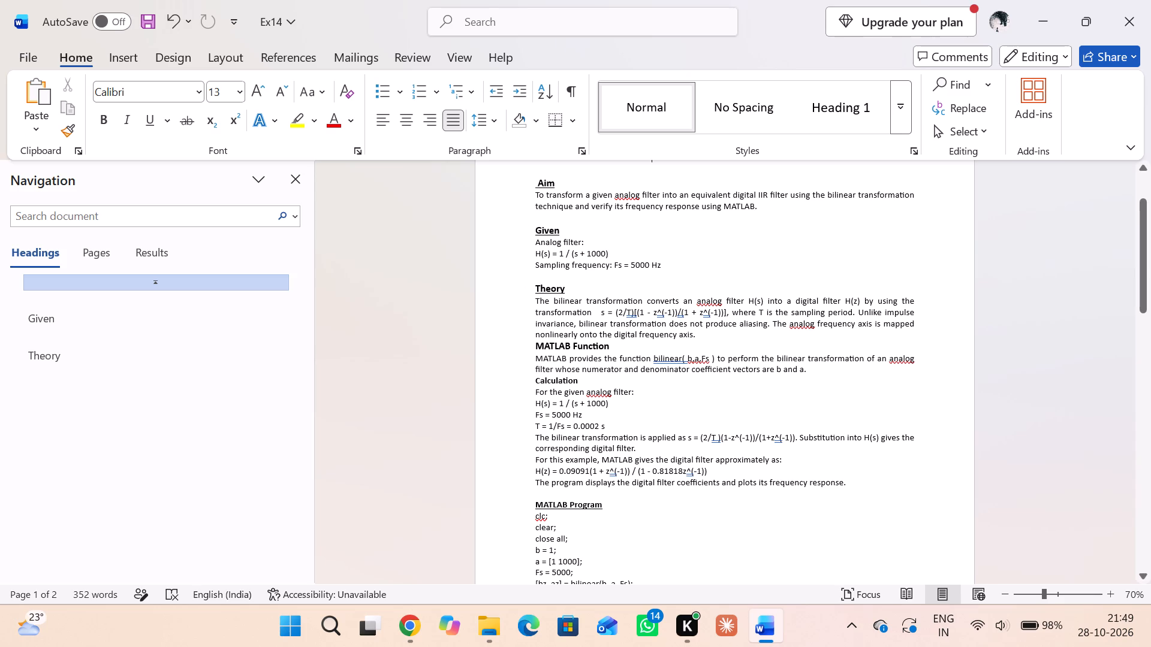
left_click(531, 214)
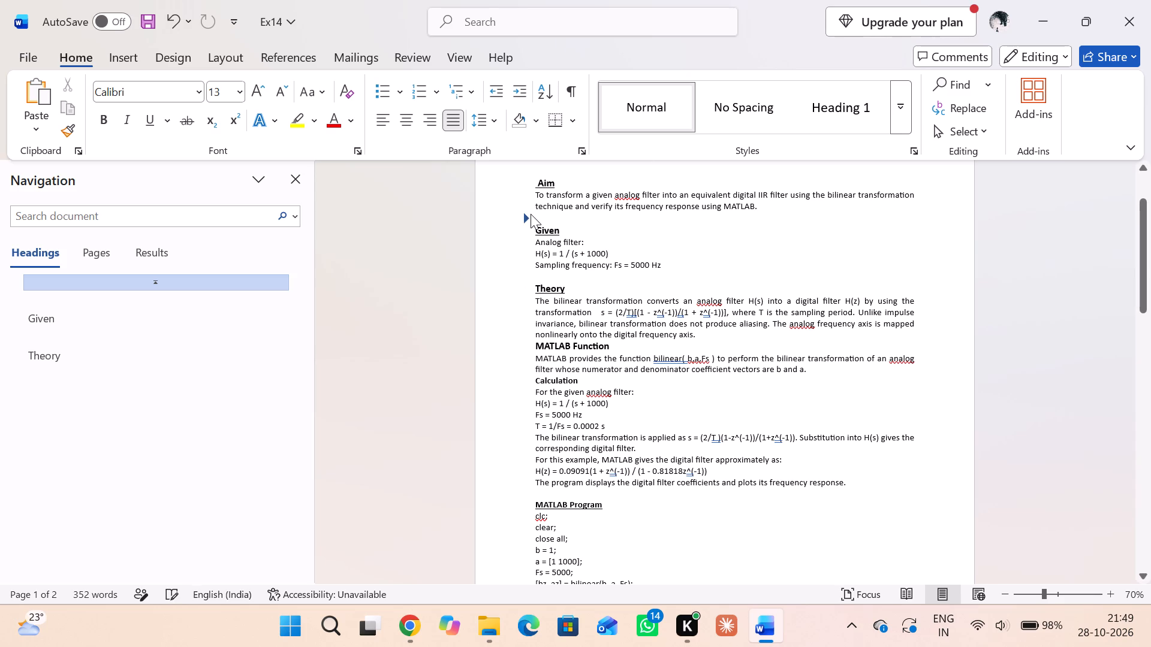
left_click(531, 216)
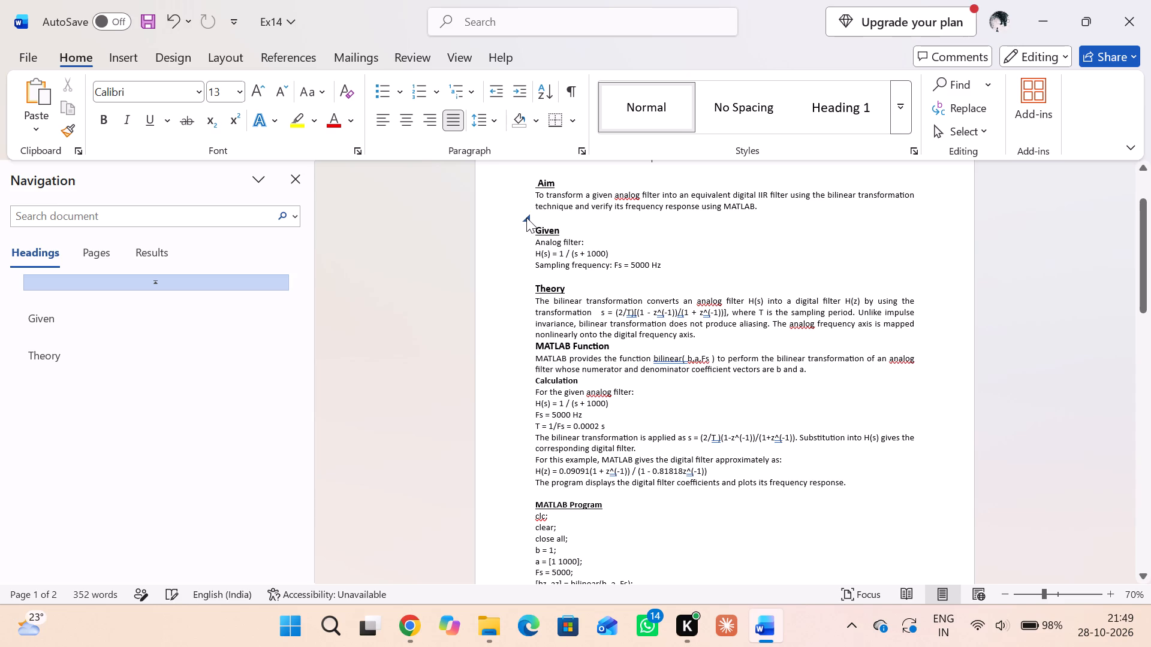
left_click(526, 218)
left_click(526, 218)
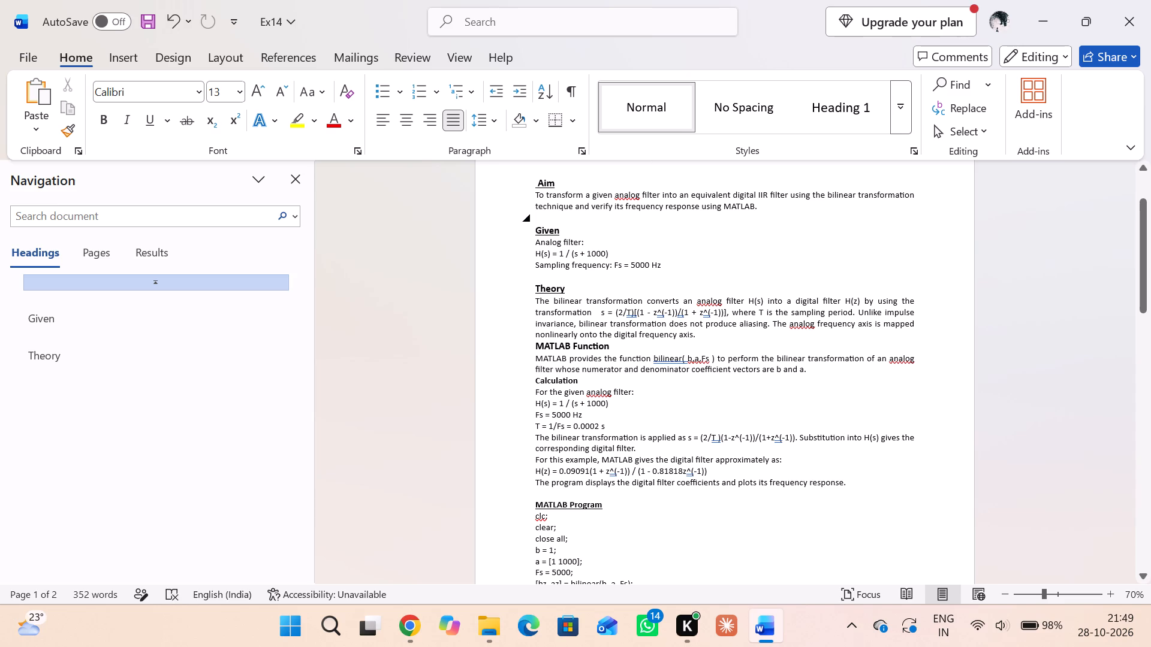
left_click(538, 214)
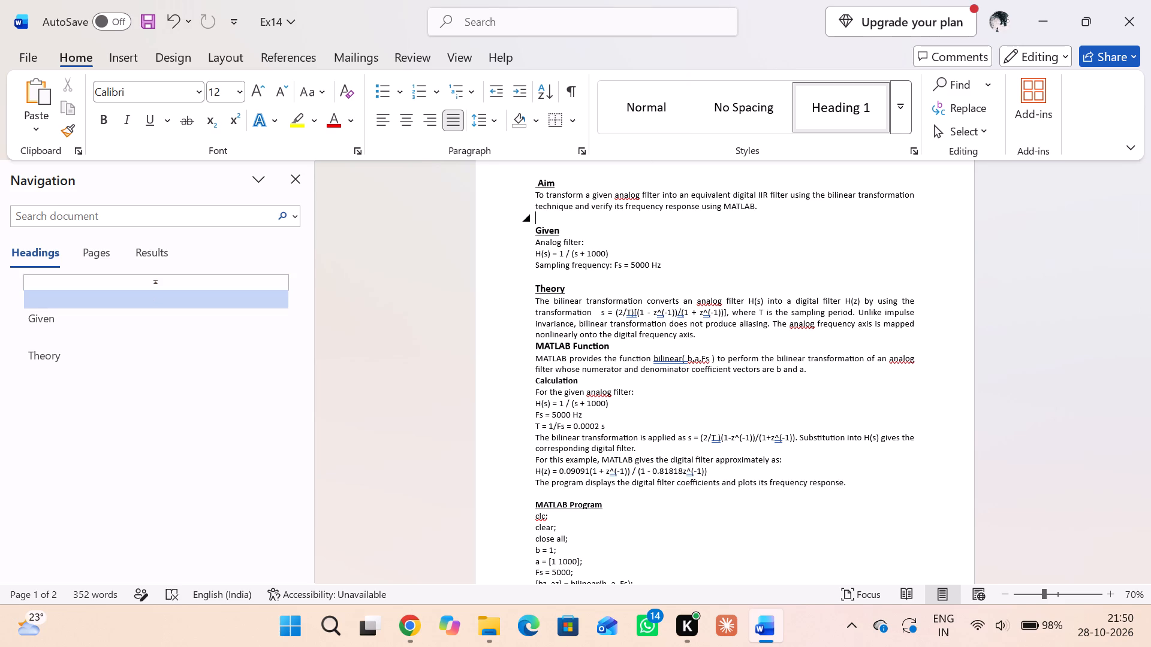
type("so")
key("BackSpace")
key("BackSpace")
key("s")
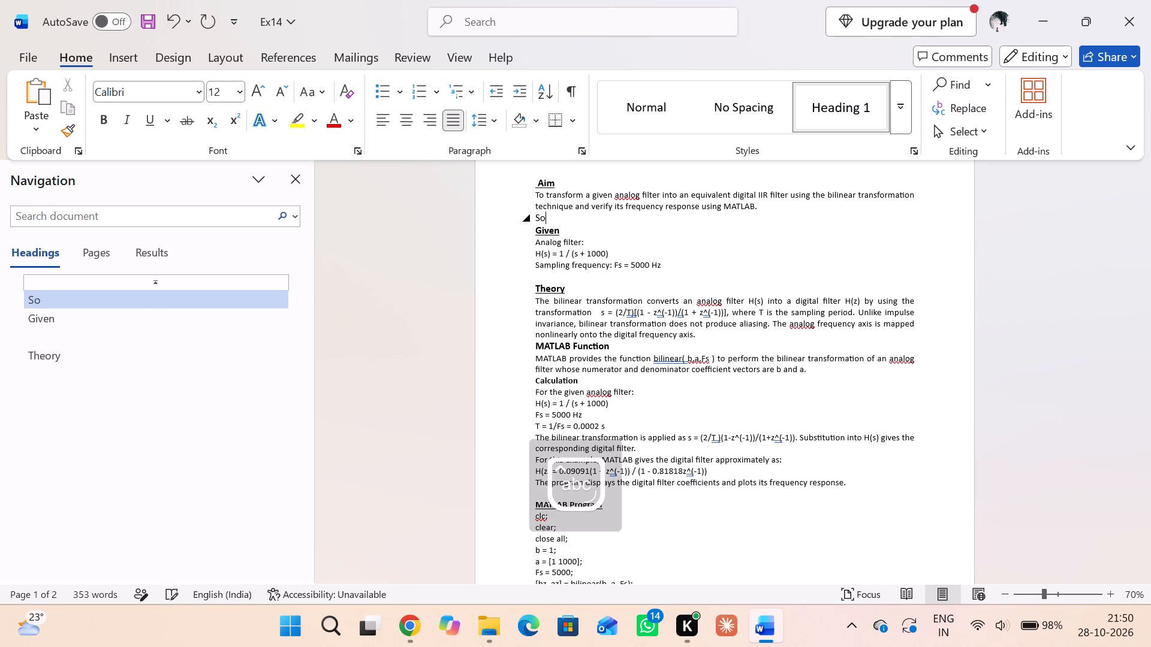
type("ftware")
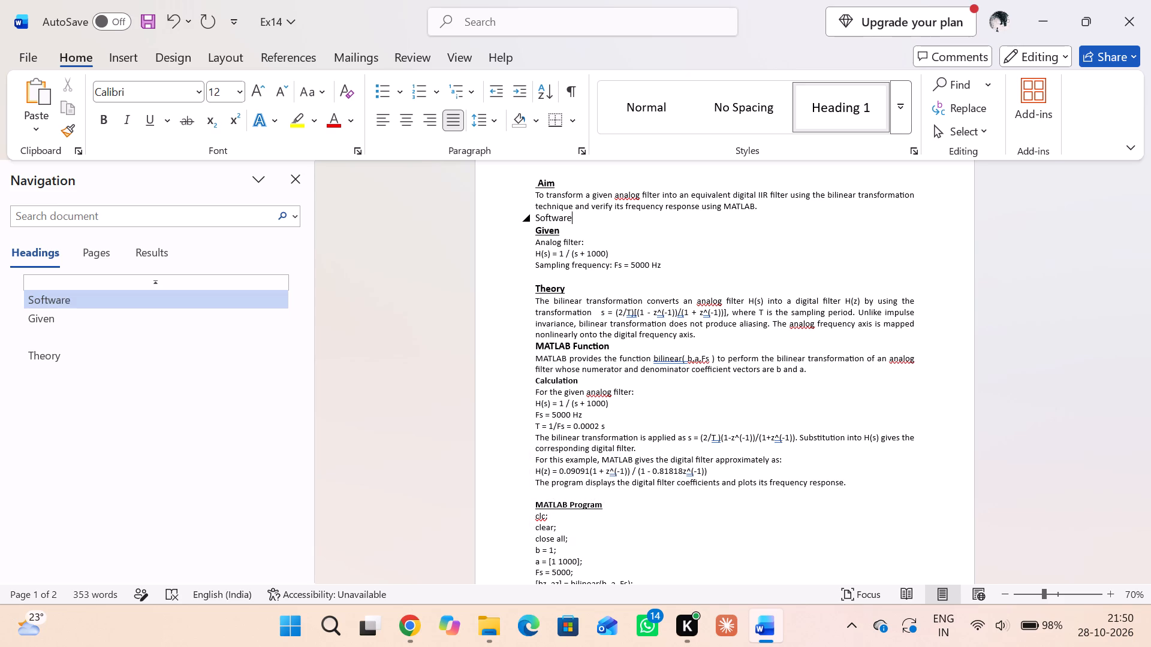
key("space")
key("r")
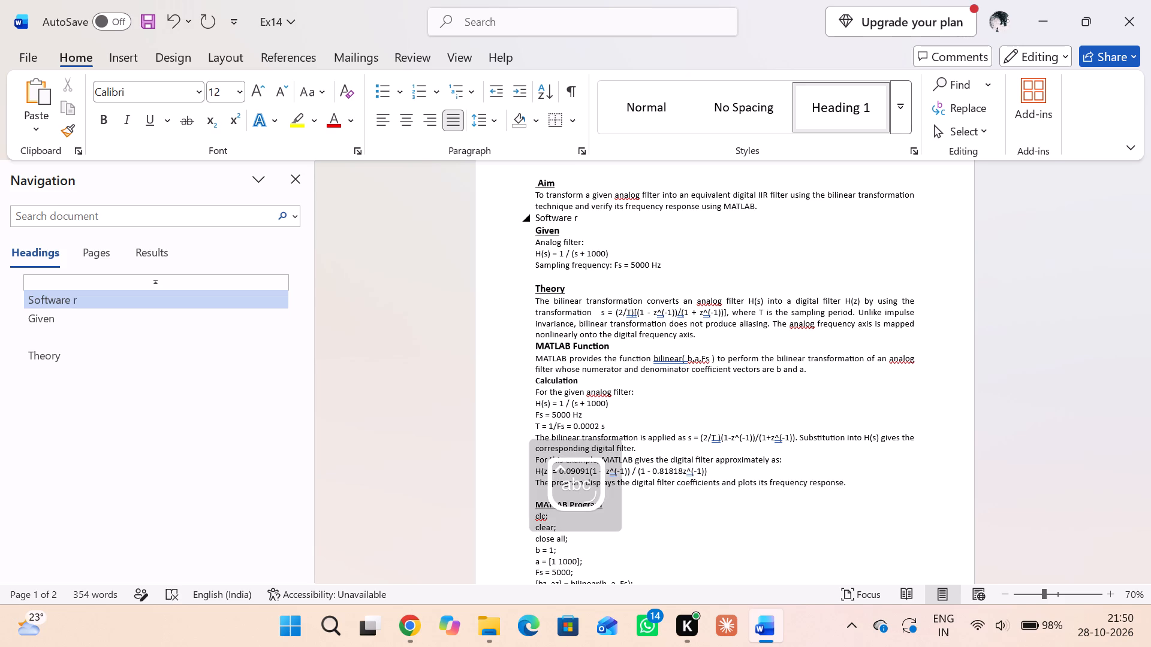
key("BackSpace")
key("r")
key("BackSpace")
key("r")
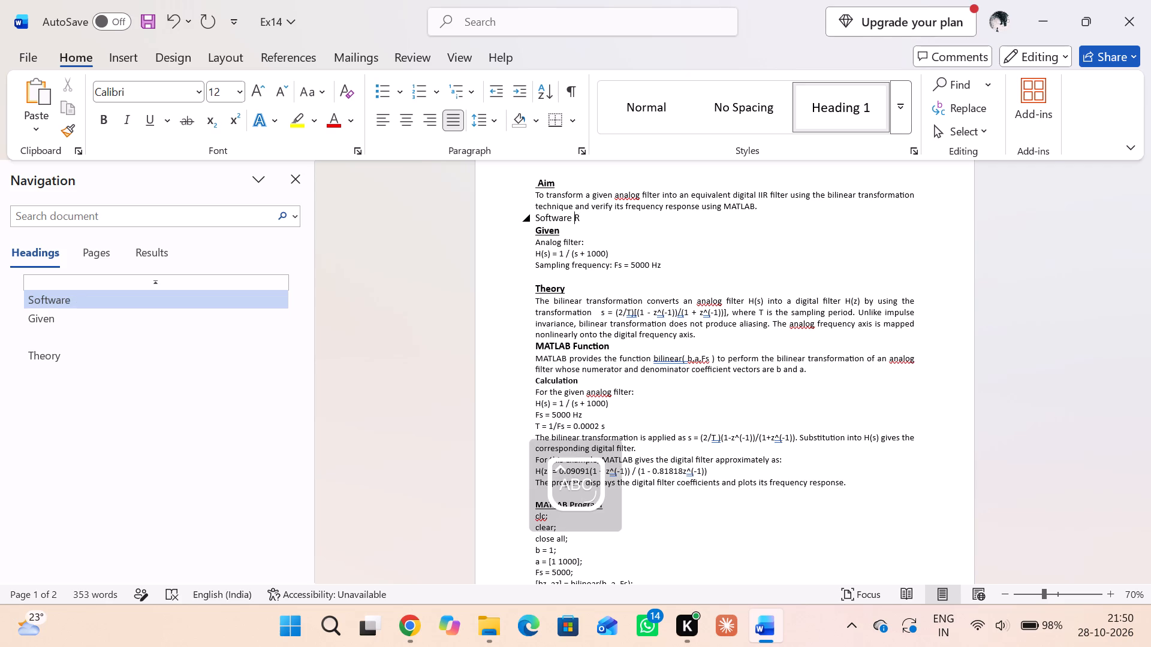
type("equri")
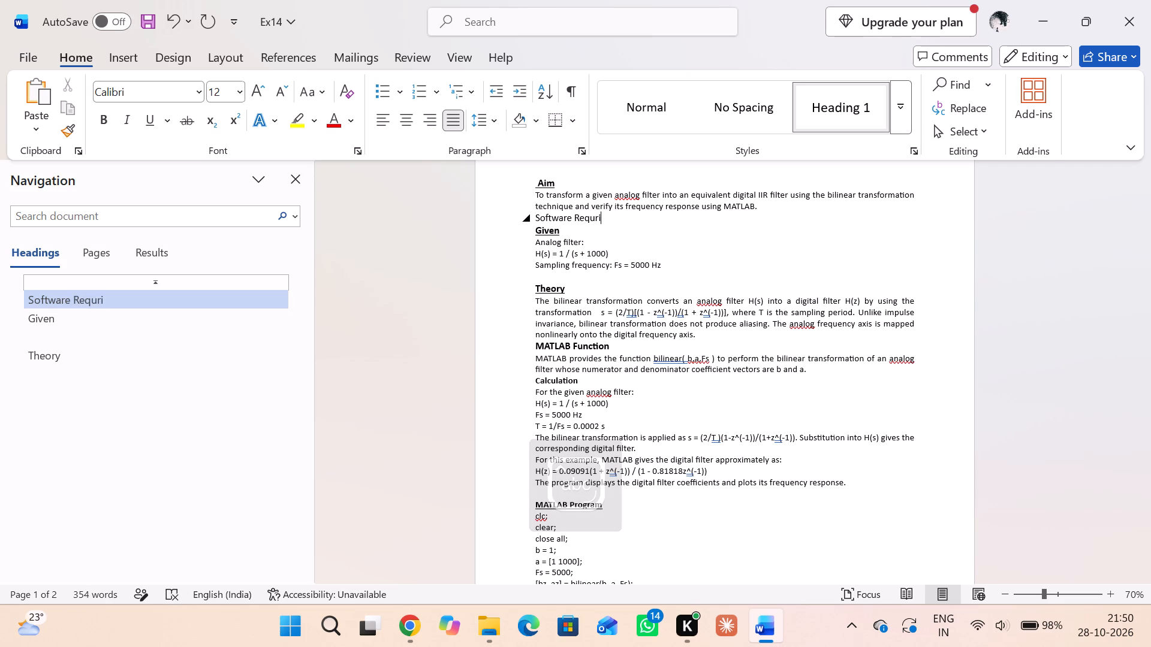
key("BackSpace")
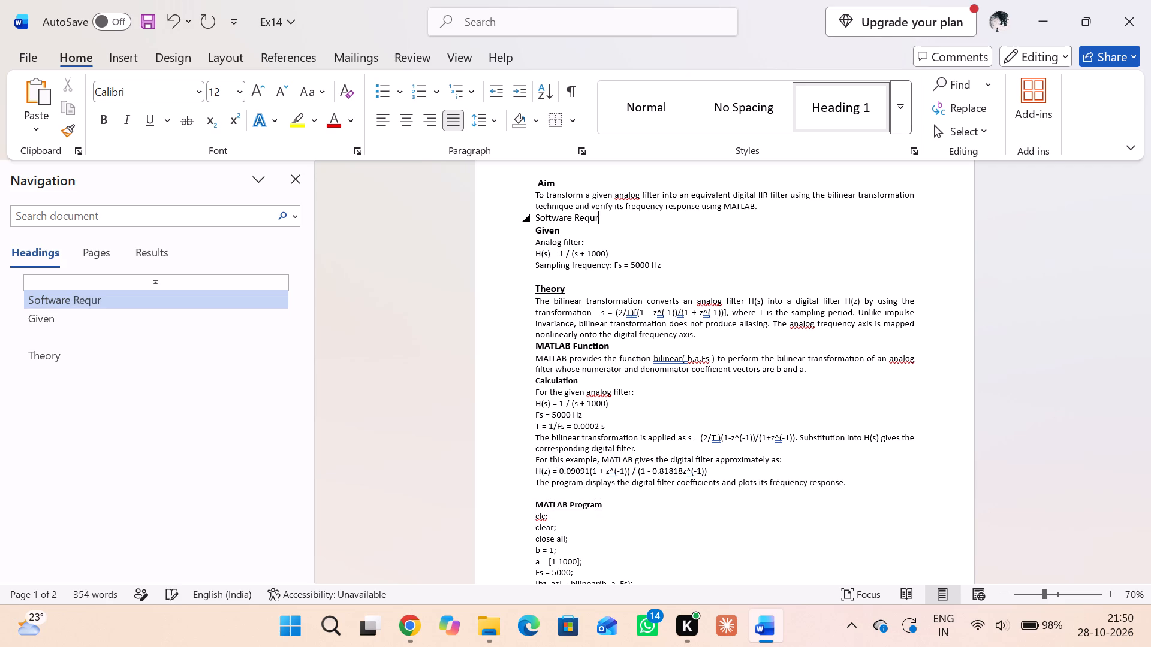
key("BackSpace")
type("ired")
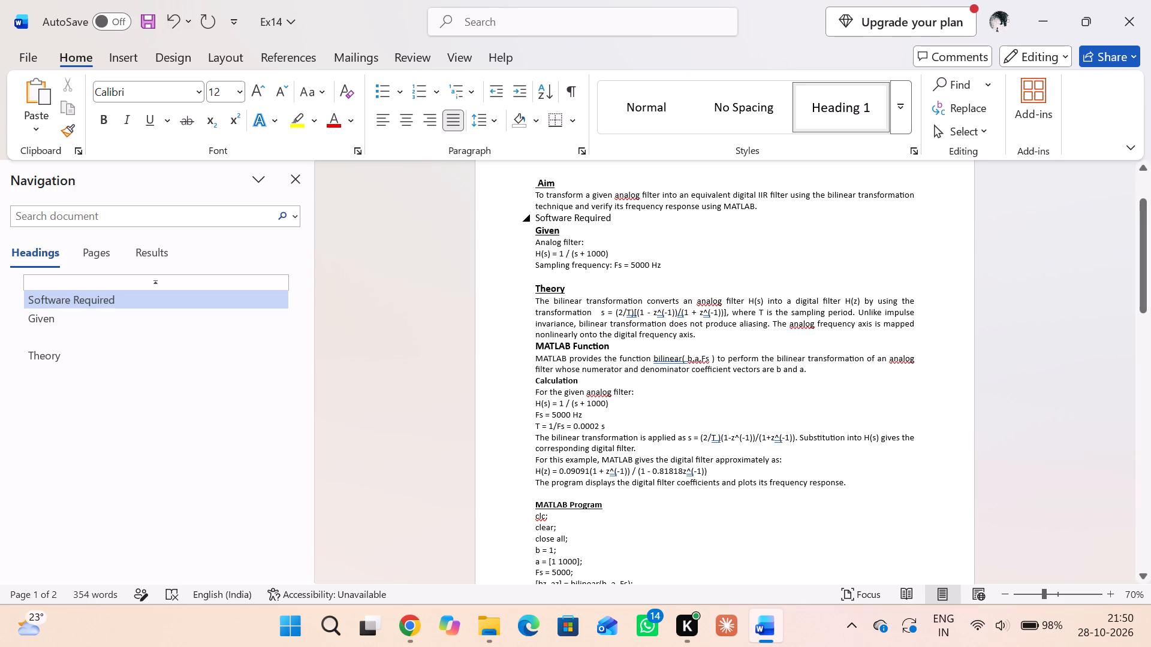
Format the "Software Required" heading as bold and underlined.
left_click_drag(618, 216, 565, 221)
left_click_drag(565, 221, 535, 219)
left_click_drag(543, 190, 550, 186)
left_click(550, 186)
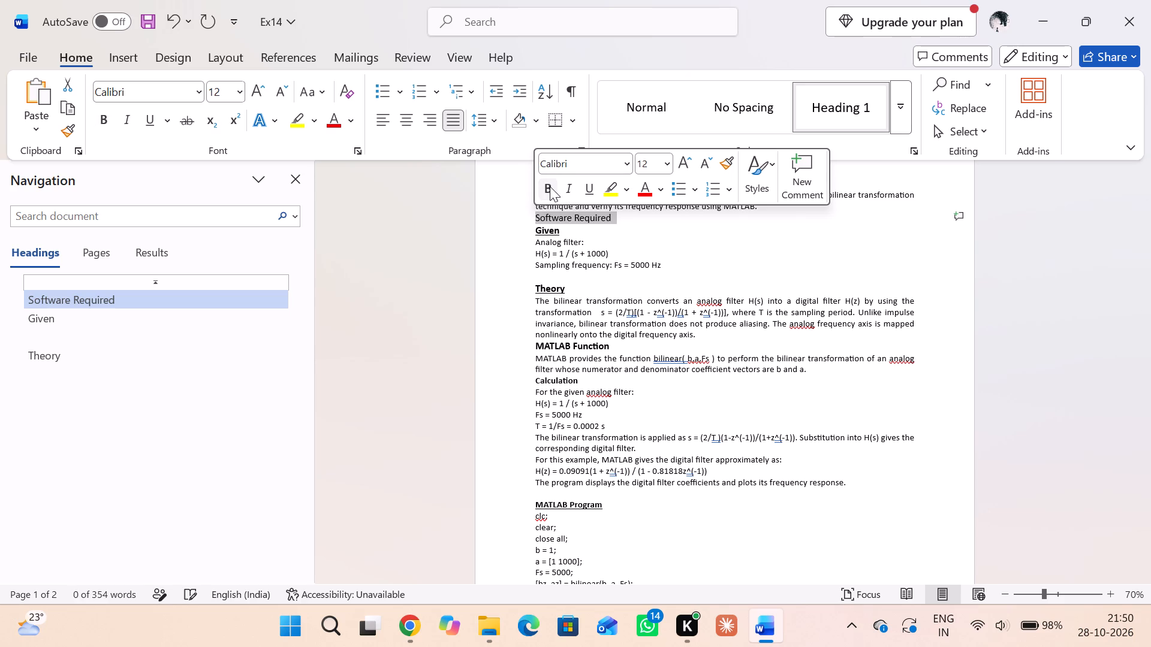
left_click(550, 186)
left_click(595, 190)
Insert one blank line above the "Software Required" heading and two empty lines below it.
left_click(659, 252)
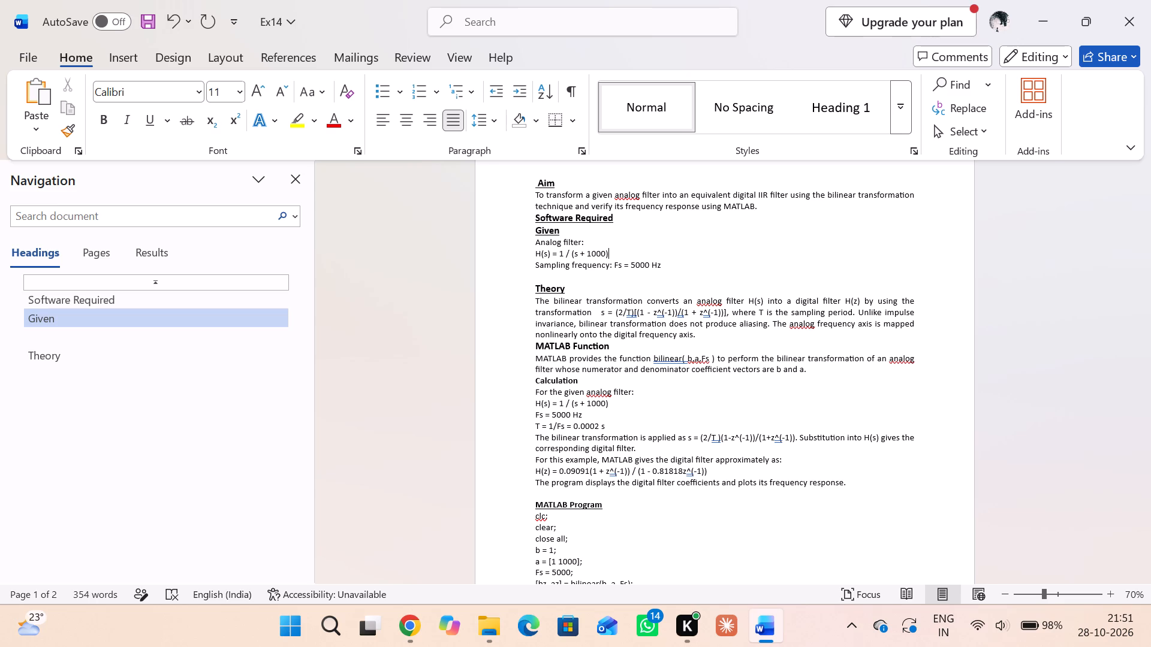
left_click(575, 235)
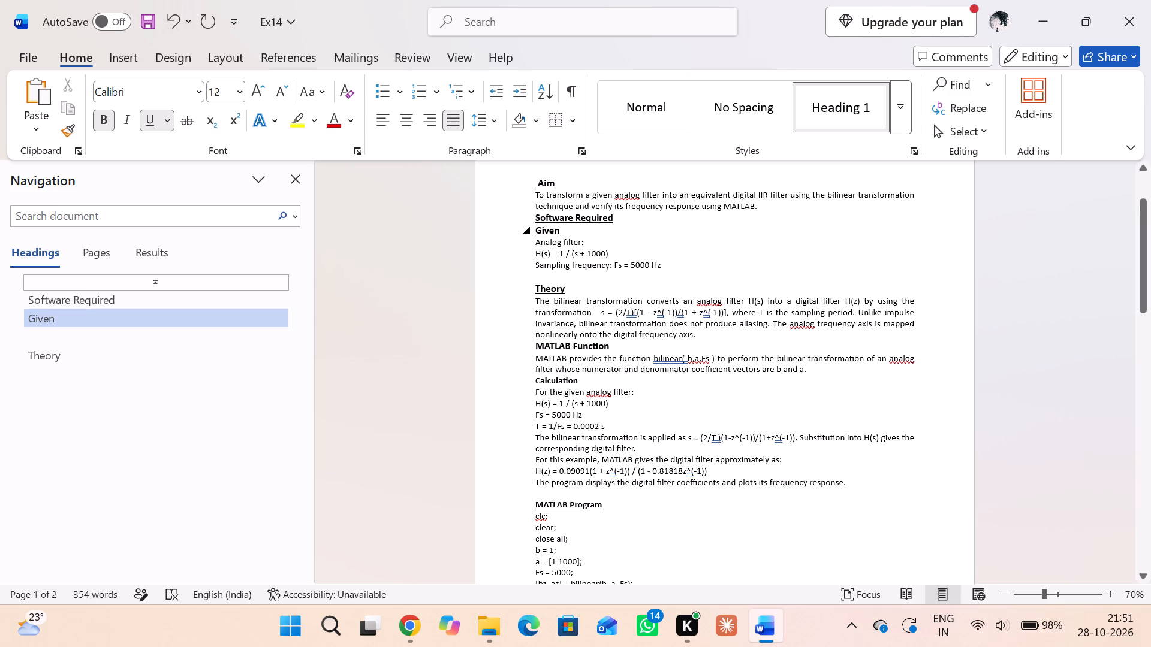
left_click(632, 215)
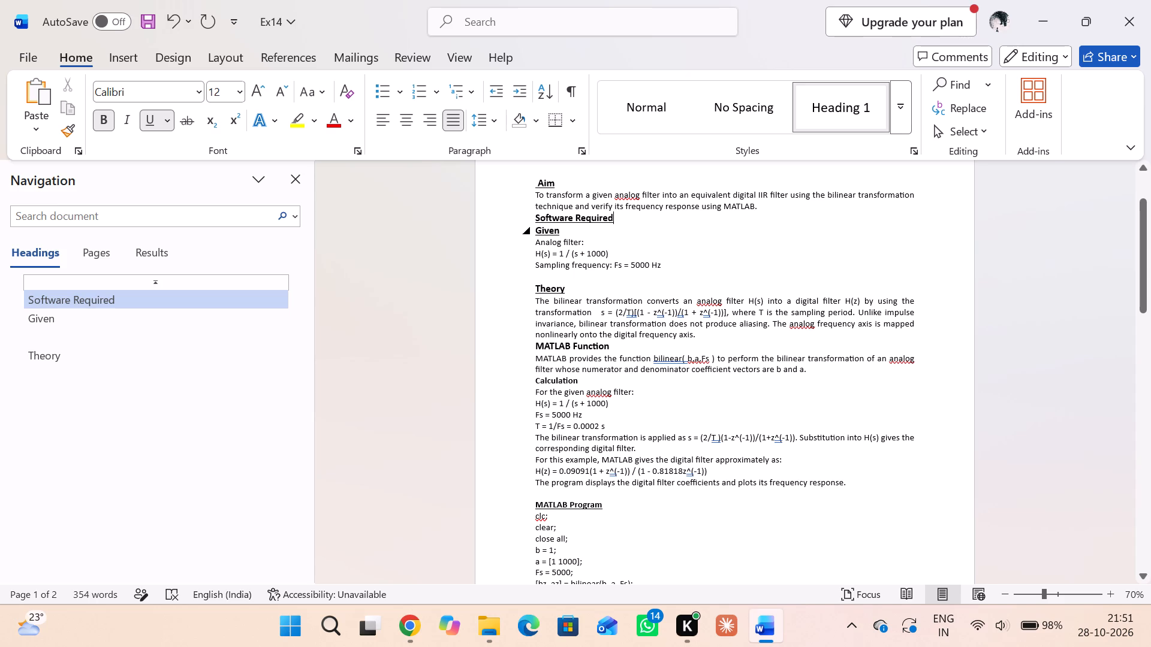
key("Return")
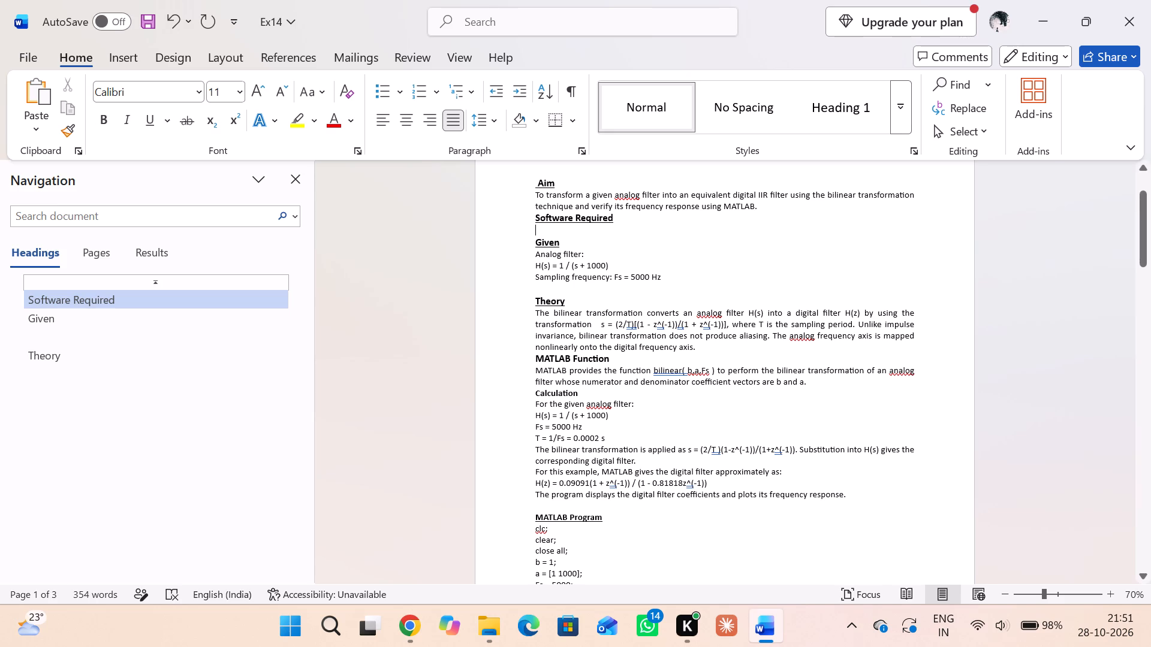
left_click(534, 210)
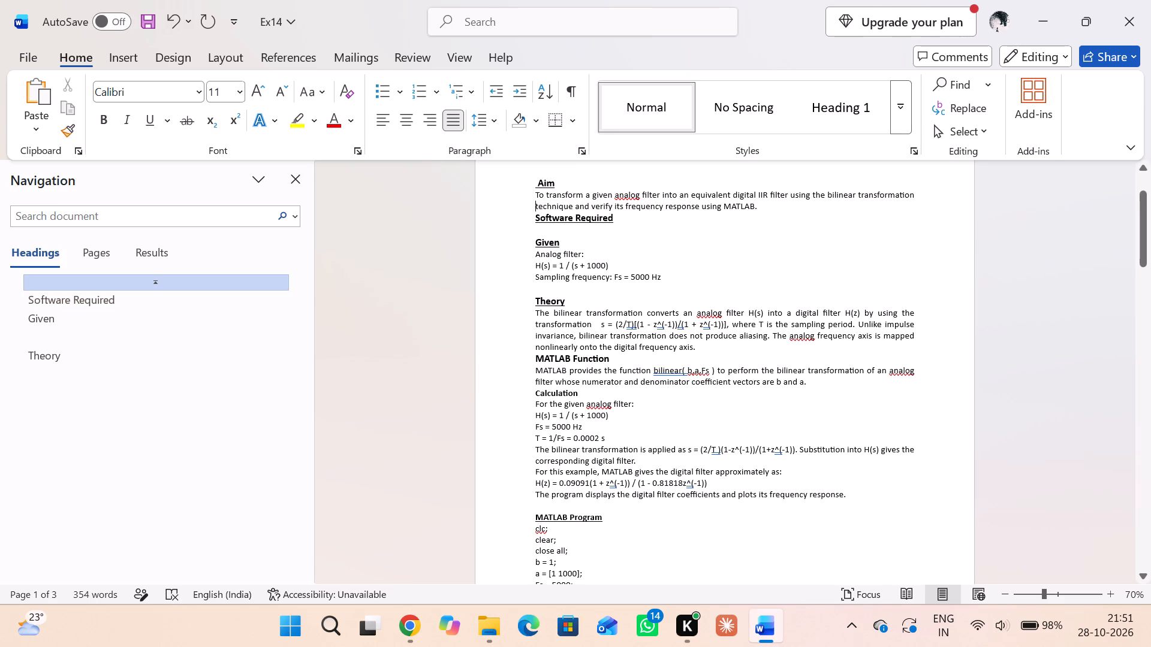
key("Down")
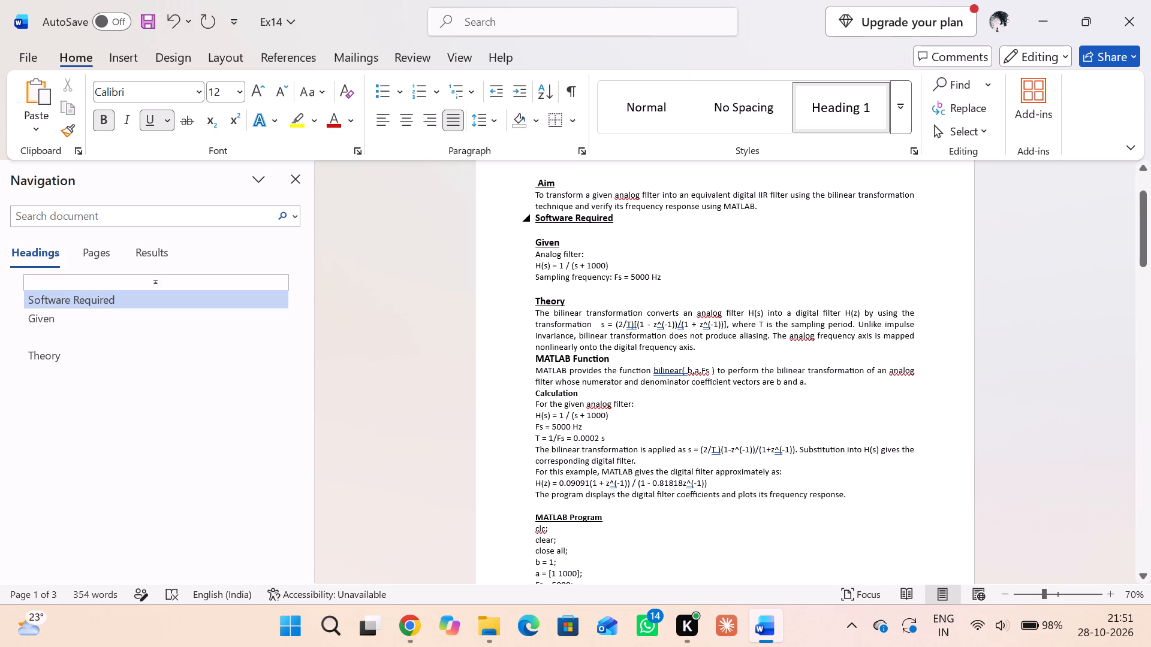
key("Return")
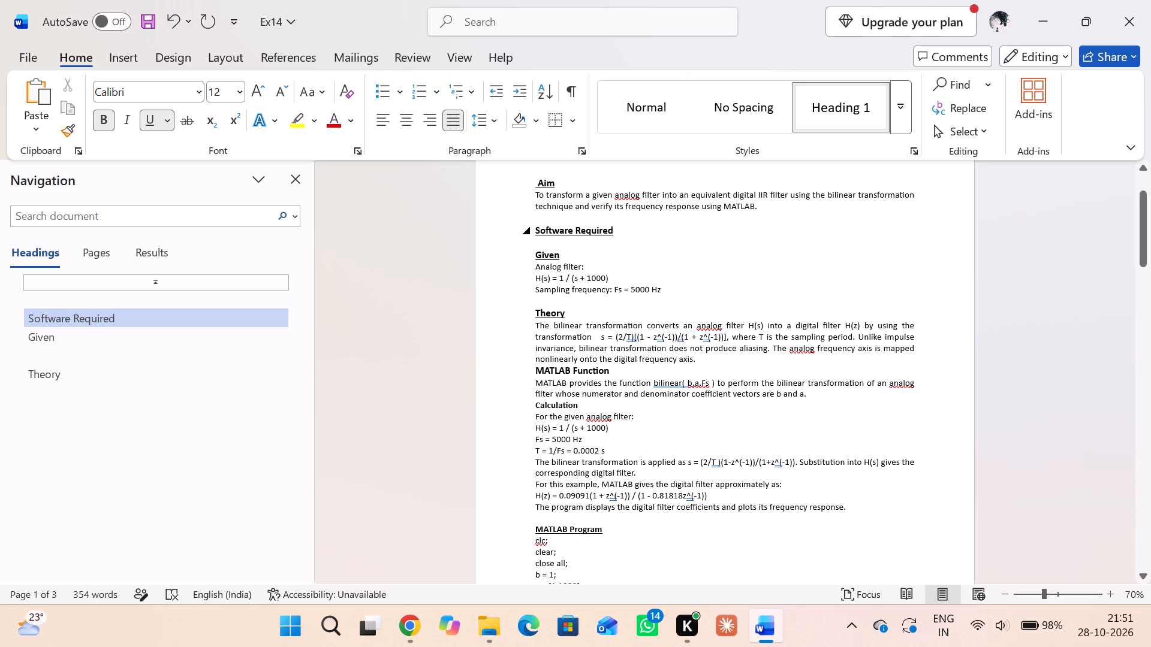
left_click(618, 229)
key("Return")
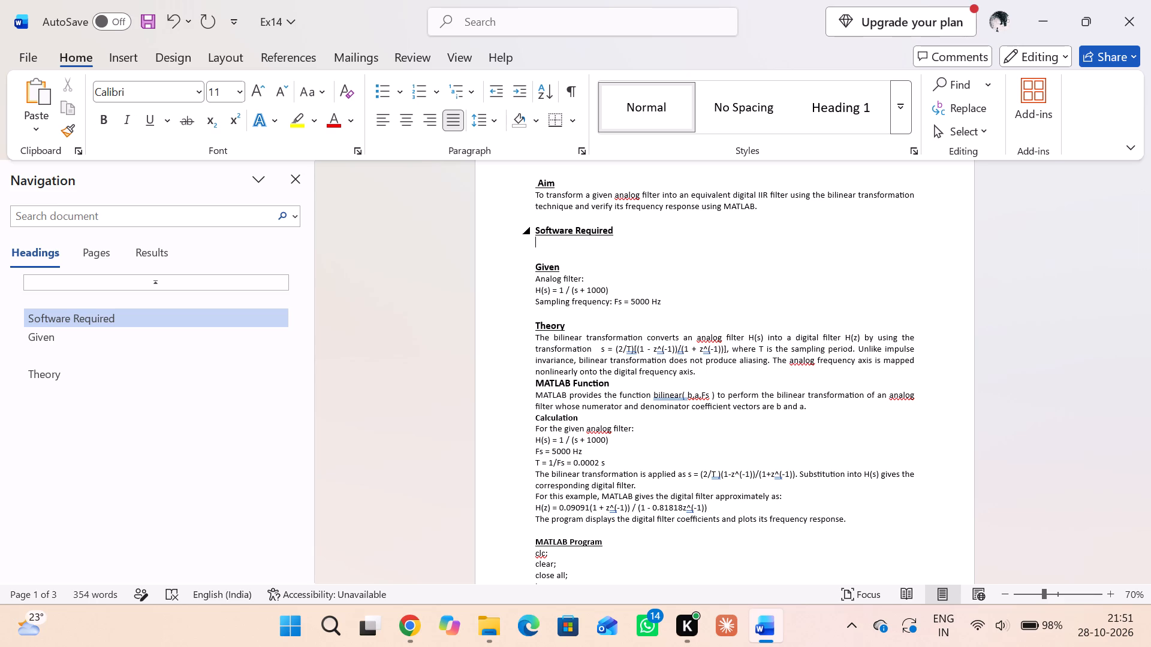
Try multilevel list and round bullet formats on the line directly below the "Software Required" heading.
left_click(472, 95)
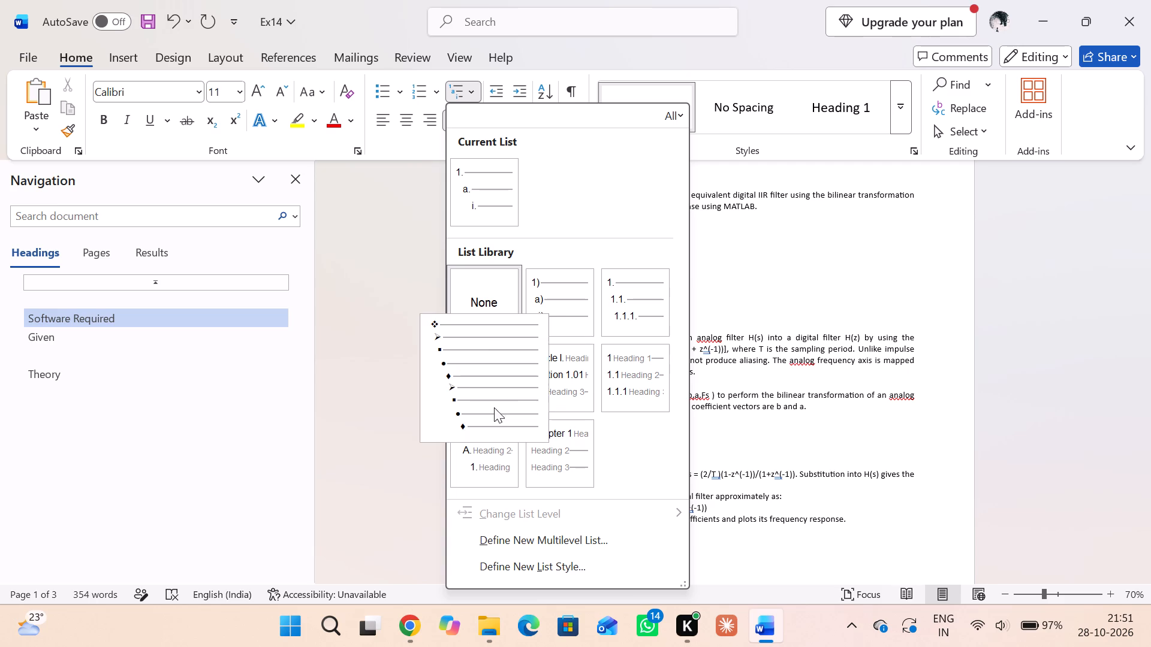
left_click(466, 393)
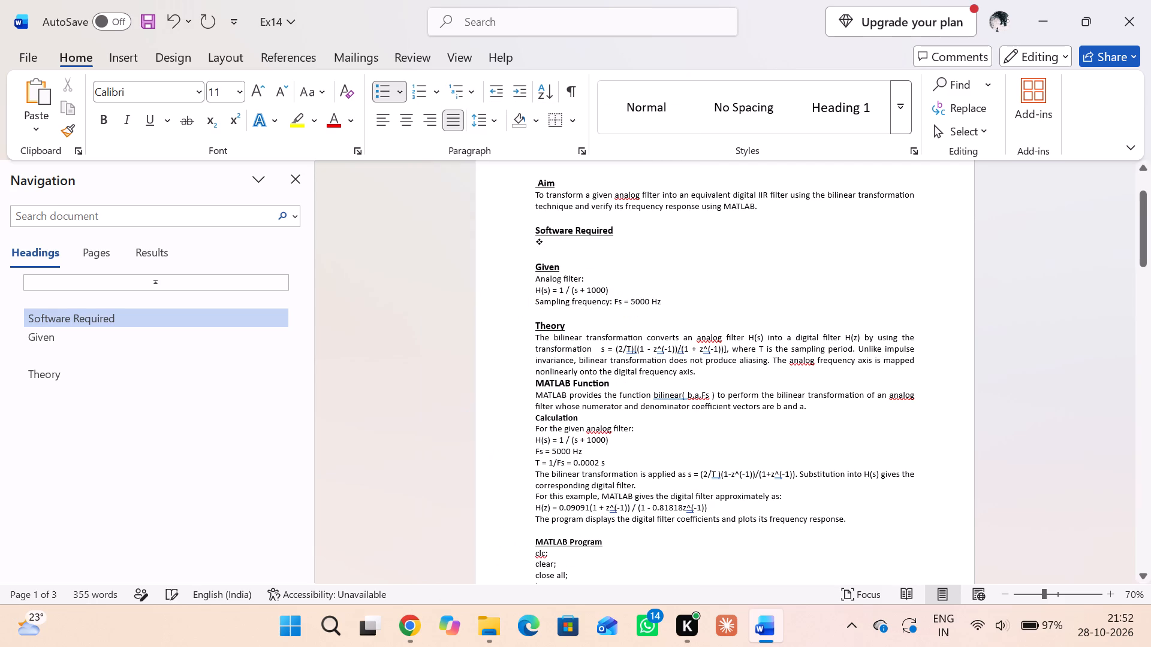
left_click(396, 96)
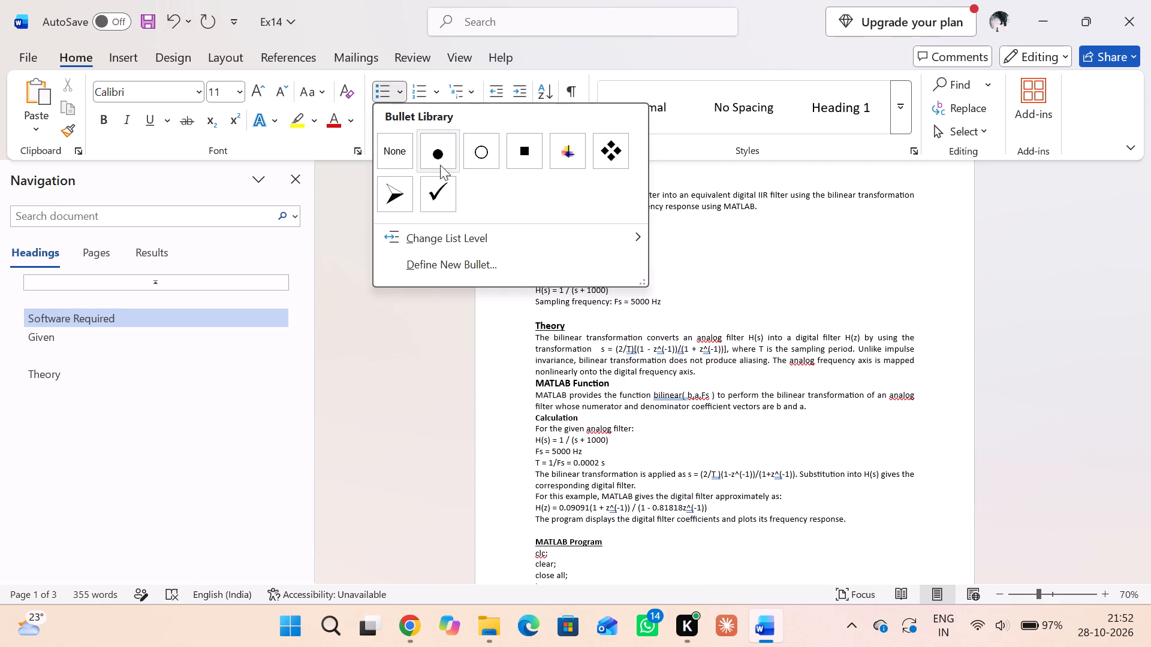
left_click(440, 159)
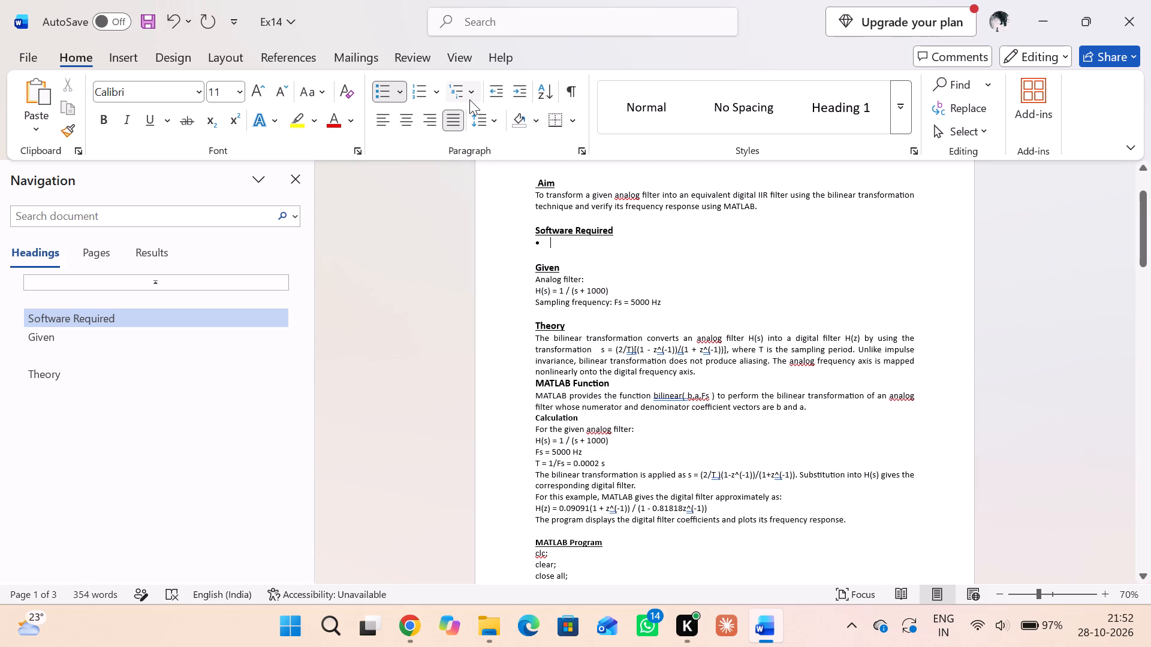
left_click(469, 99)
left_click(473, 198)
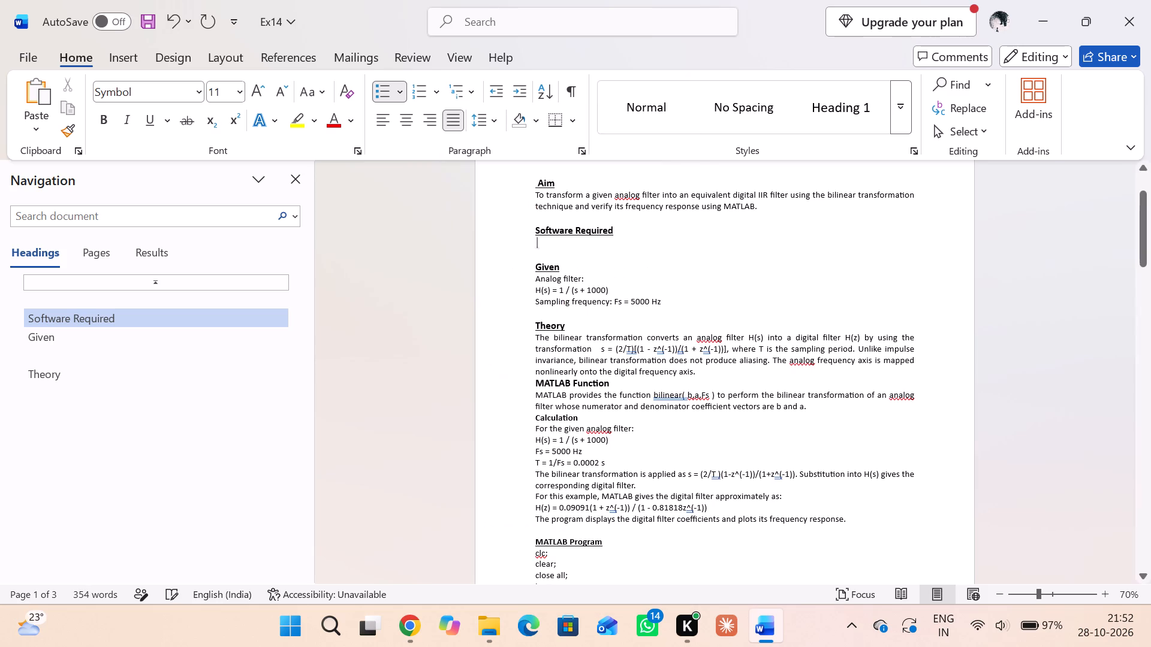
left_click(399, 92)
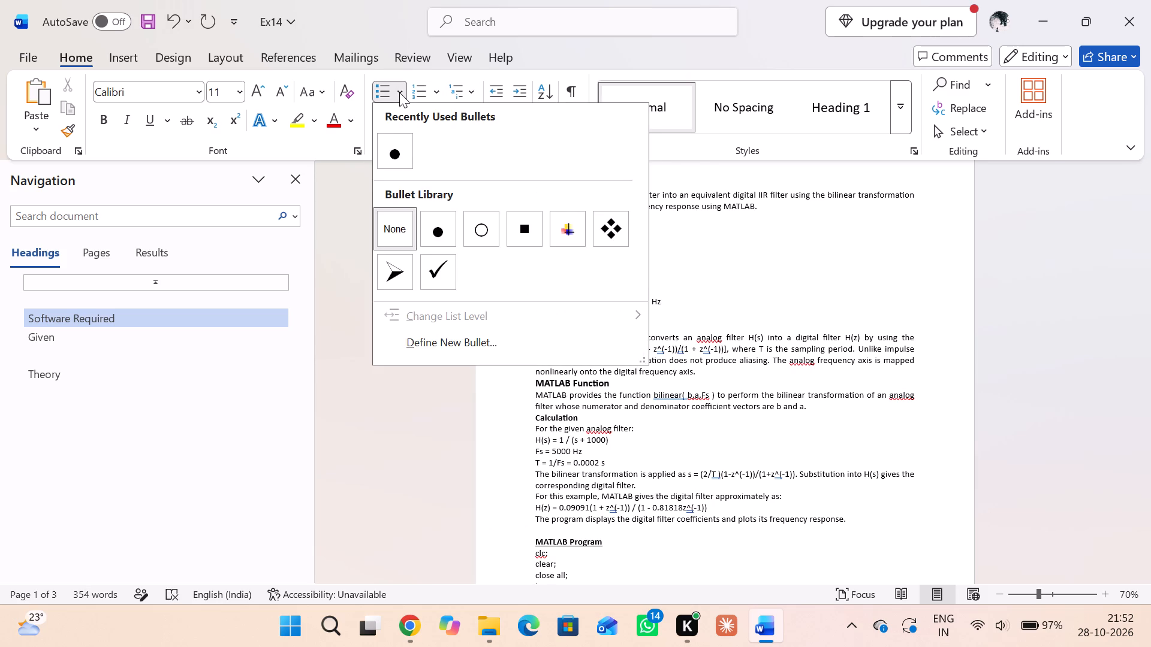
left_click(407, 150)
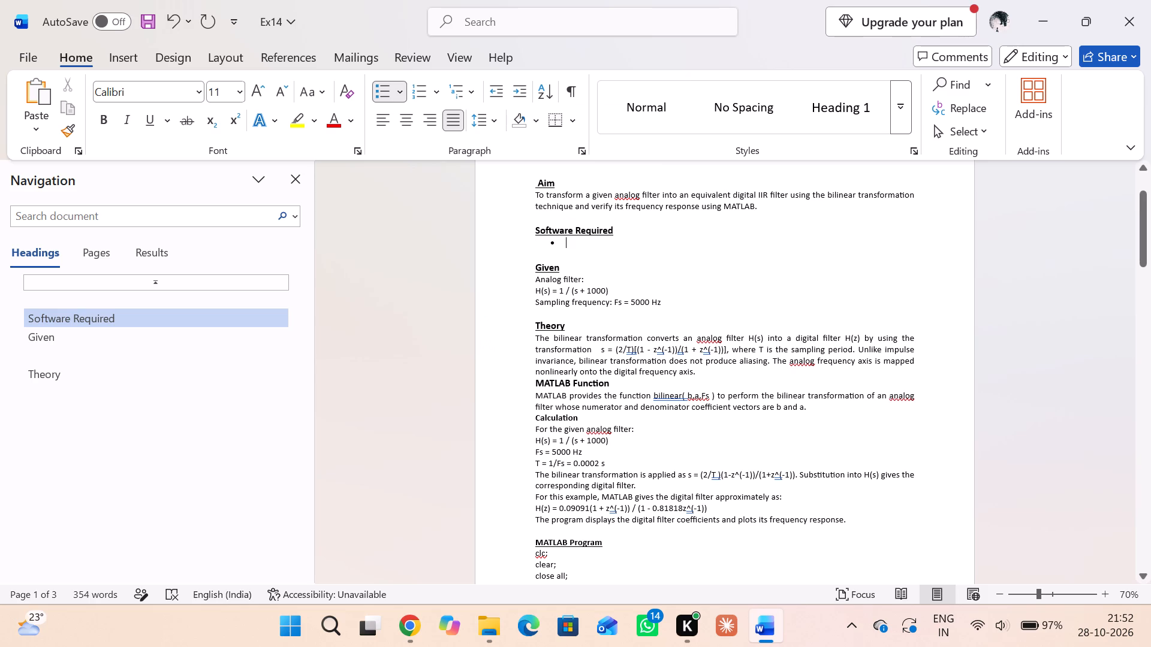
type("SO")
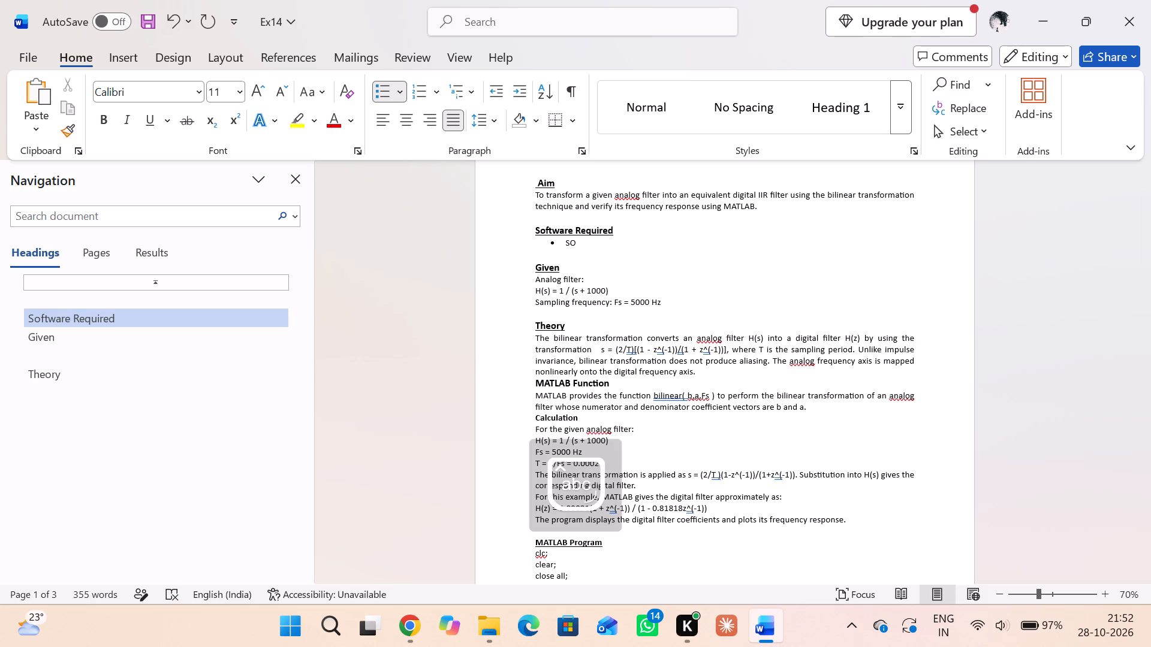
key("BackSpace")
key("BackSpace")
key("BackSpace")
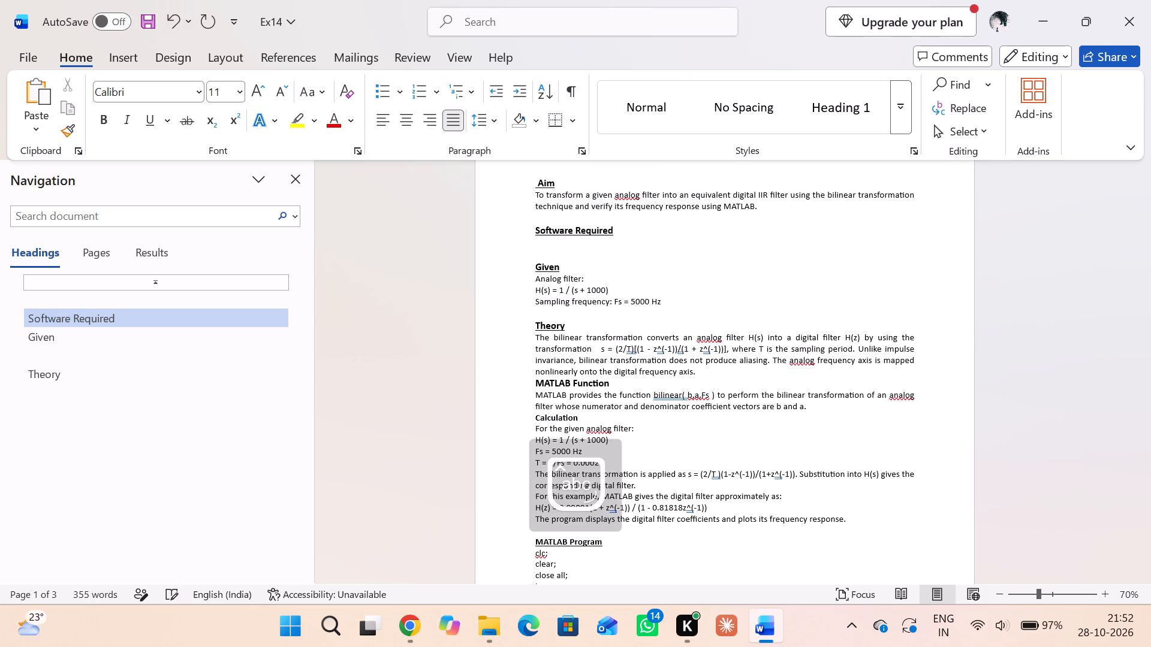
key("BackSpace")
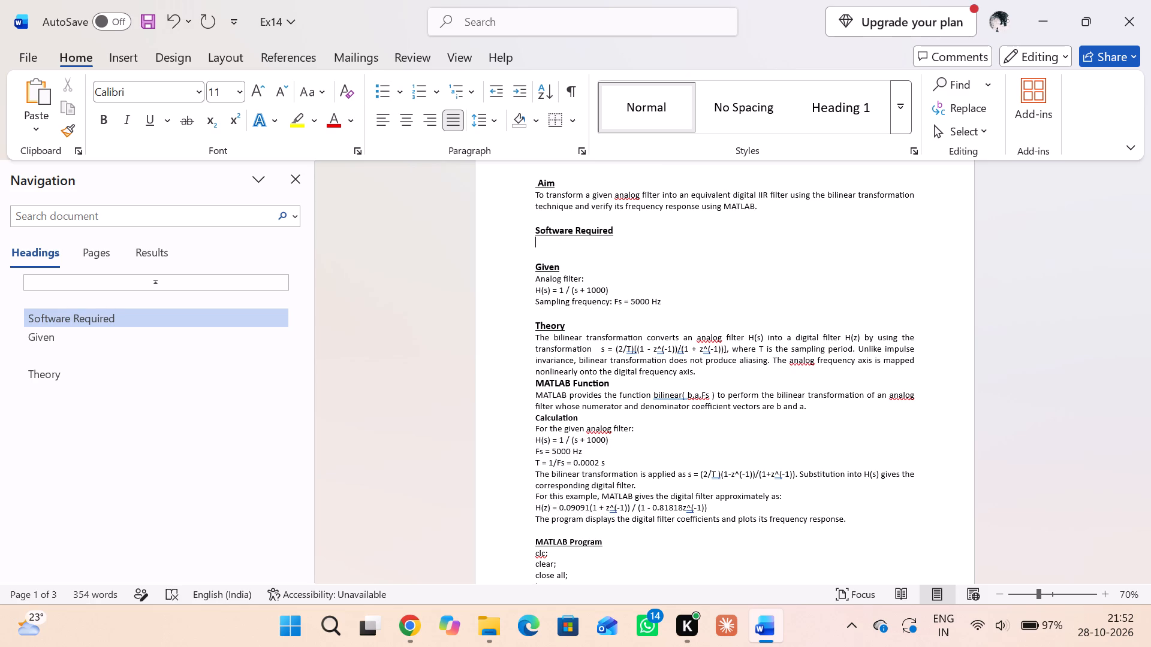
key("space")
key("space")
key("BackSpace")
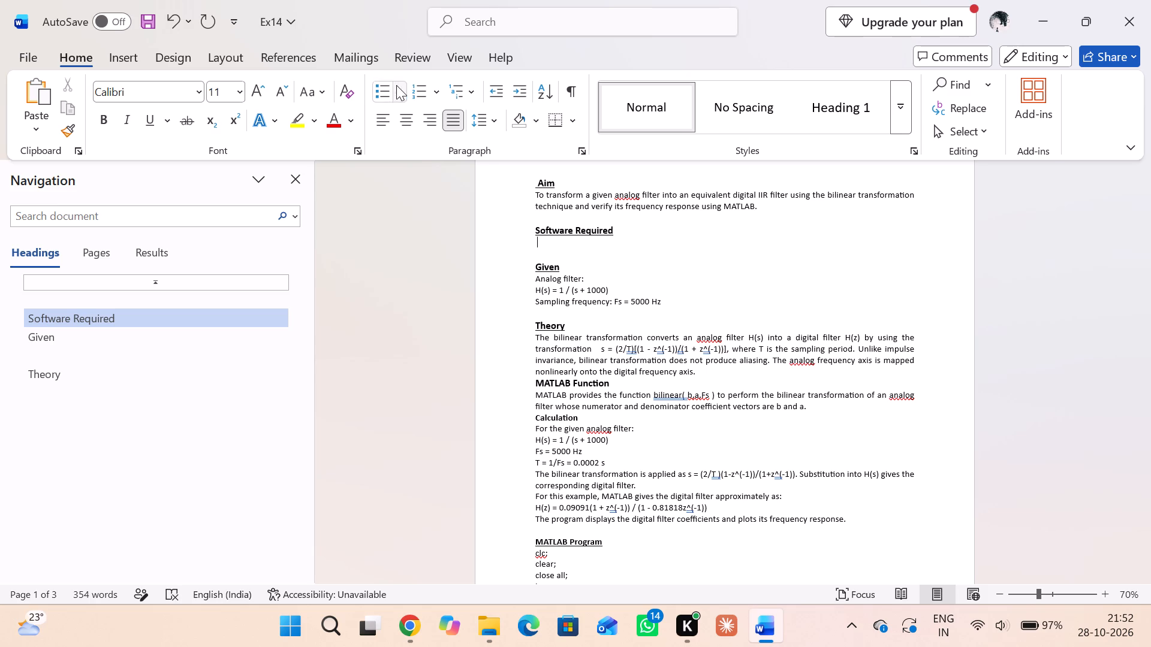
Apply a round bullet to the line below the "Software Required" heading and enter "Software: MATLAB".
left_click(401, 92)
left_click(400, 163)
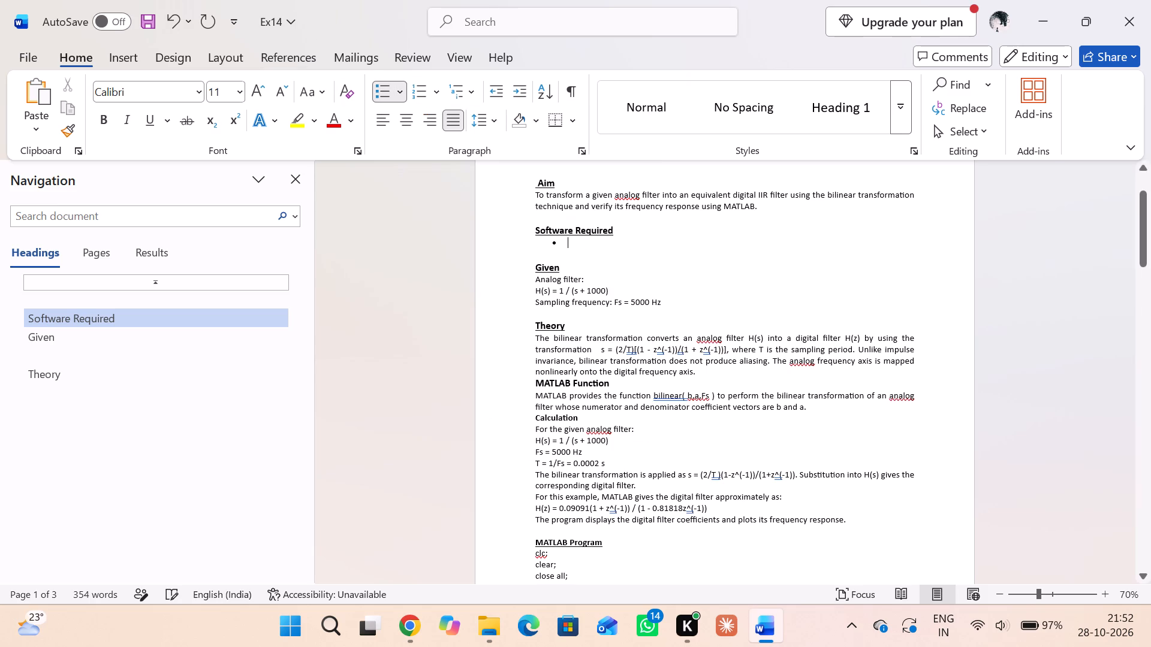
key("s")
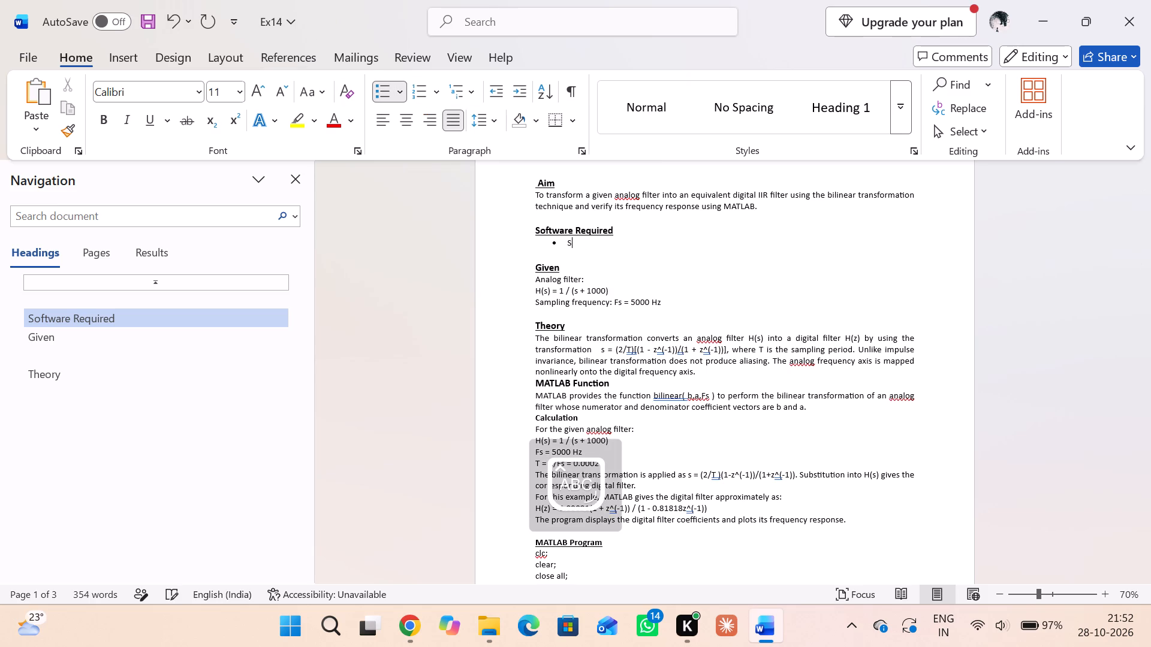
key("o")
key("f")
key("t")
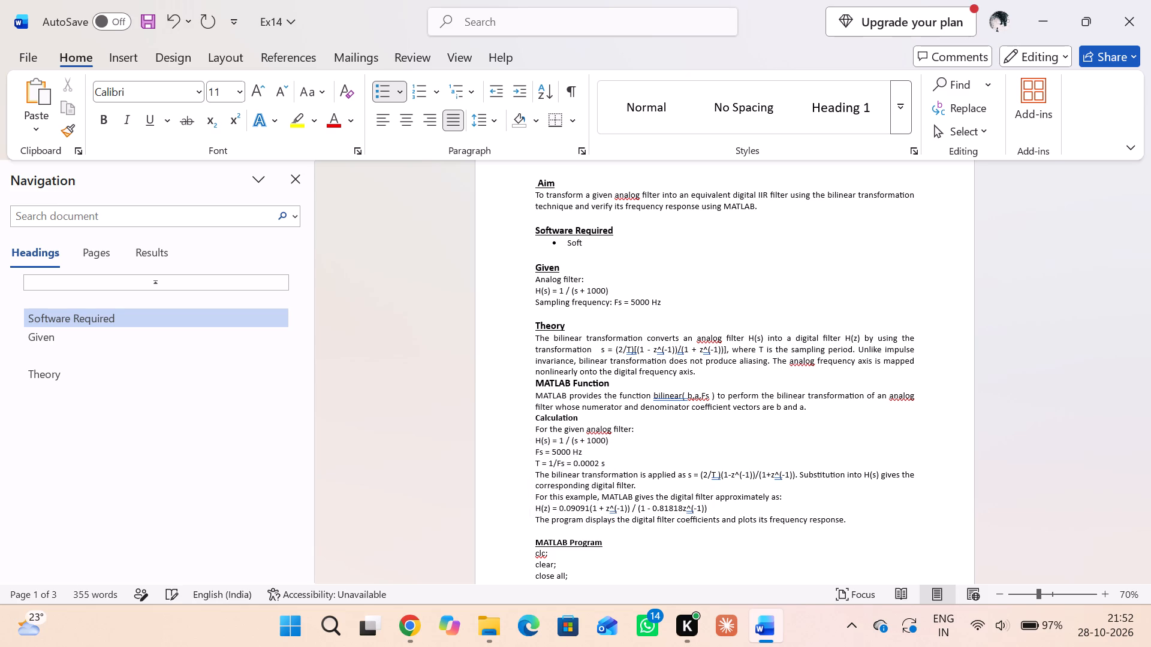
type("wa")
type("re")
key("shift+colon")
key("space")
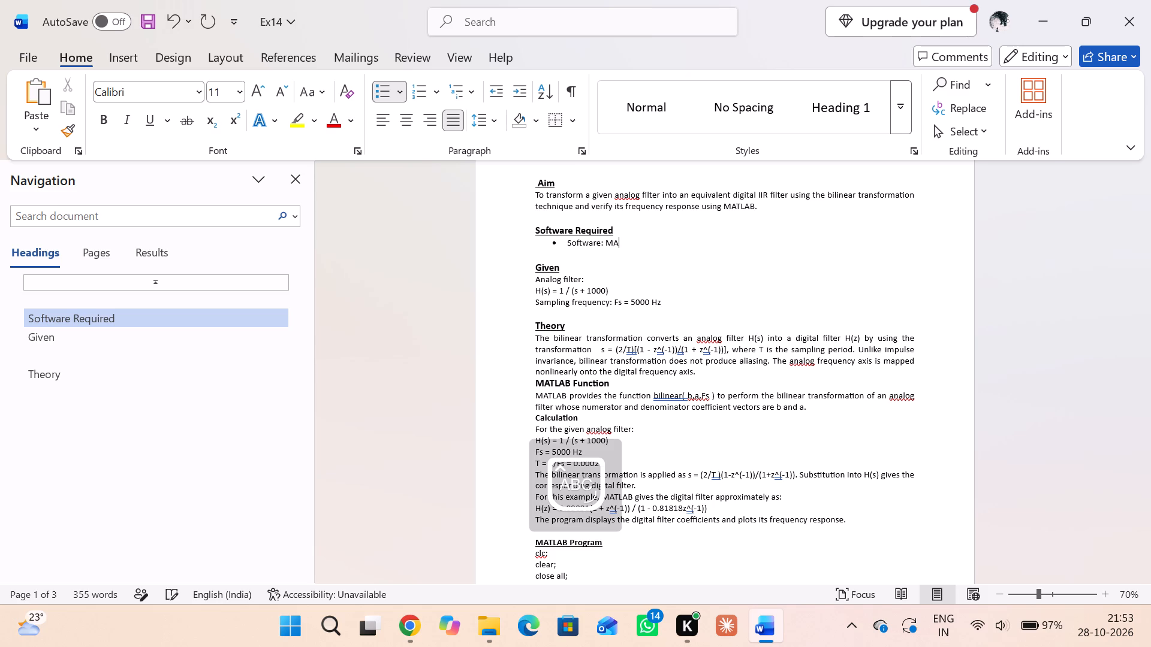
type("TLAB")
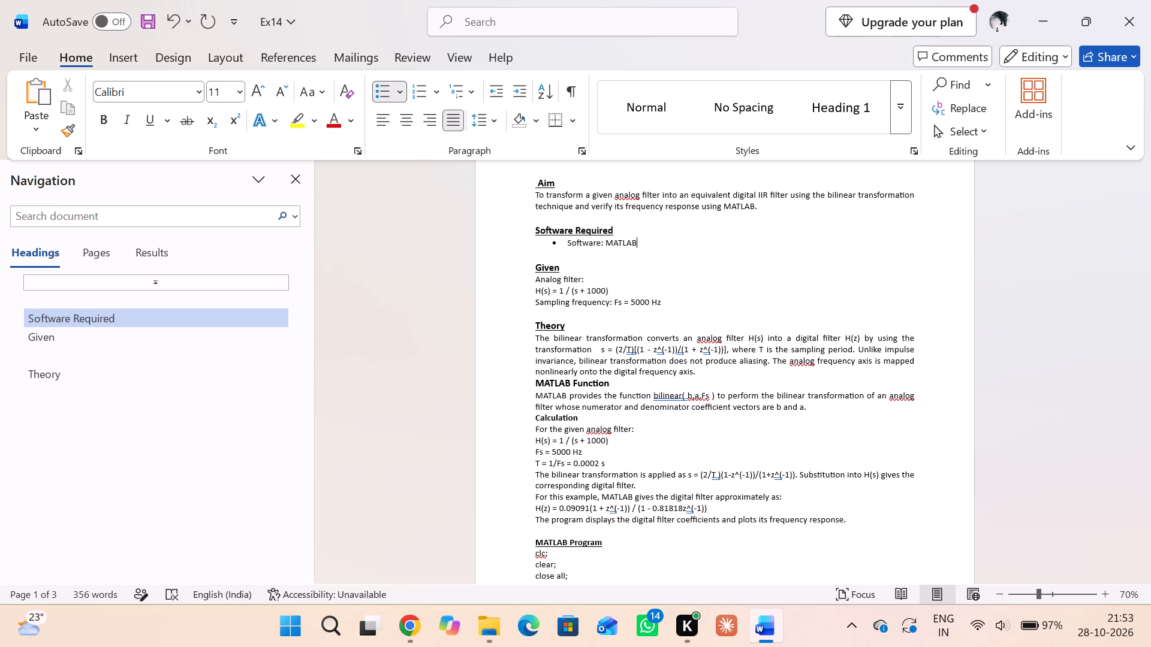
key("space")
Complete the MATLAB bullet with the version text "R012B or R2023B or higher".
key("r")
type("012")
key("b")
key("space")
type("OR")
key("space")
key("BackSpace")
key("BackSpace")
key("BackSpace")
key("r")
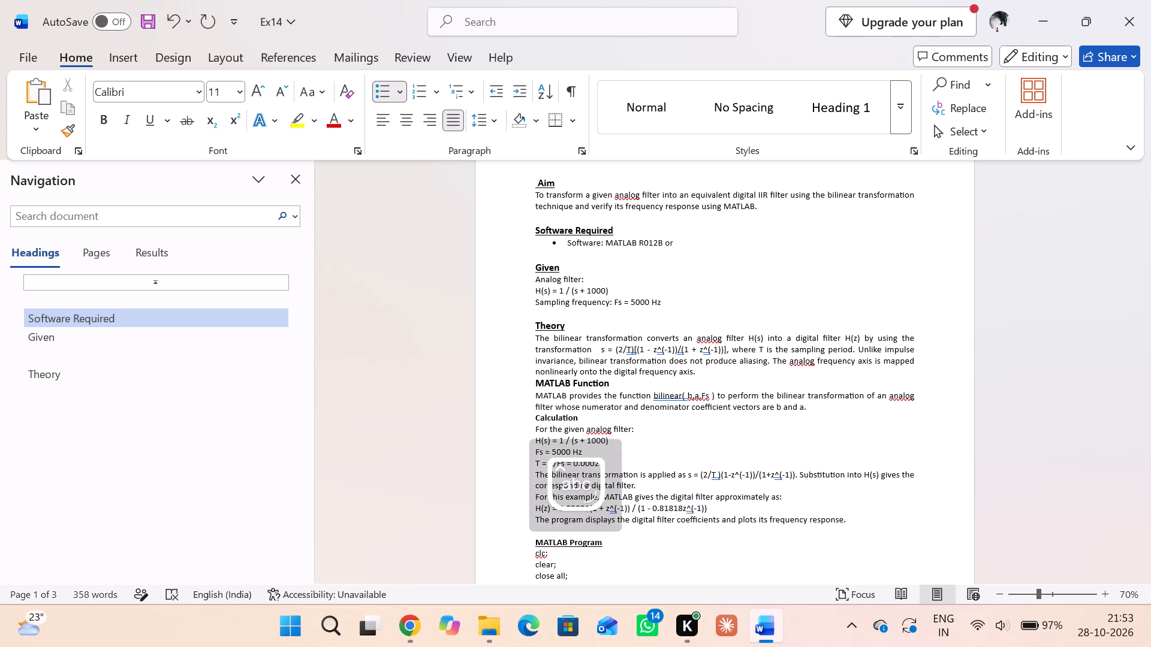
key("space")
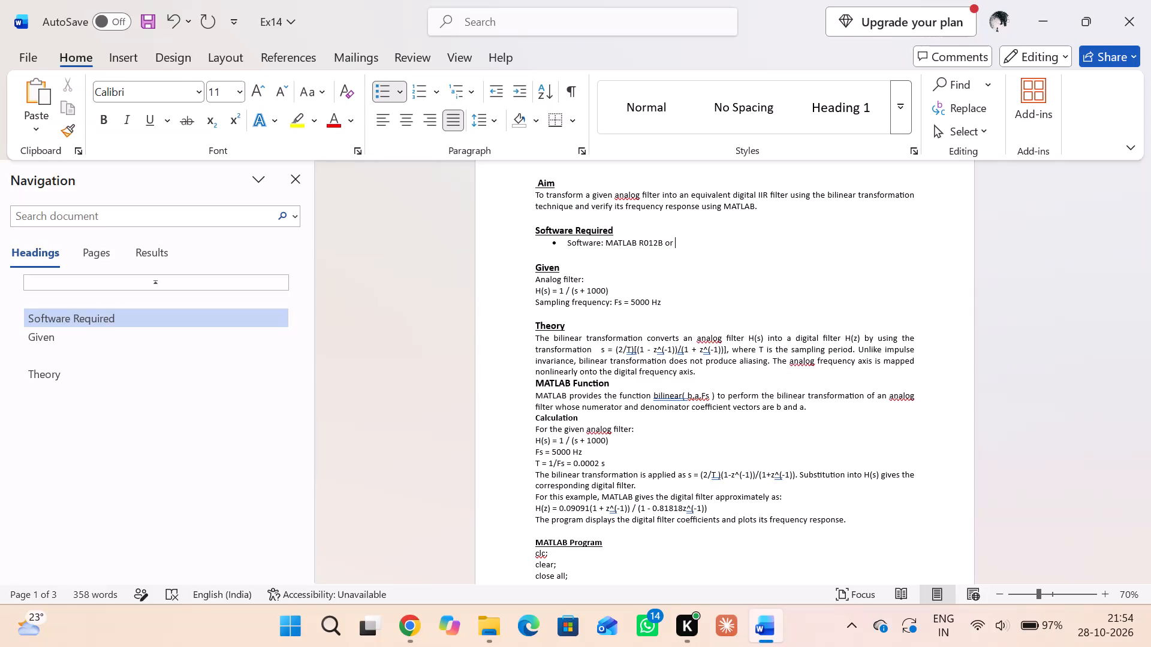
type("RO23")
key("BackSpace")
key("BackSpace")
key("BackSpace")
type("2023")
key("b")
key("space")
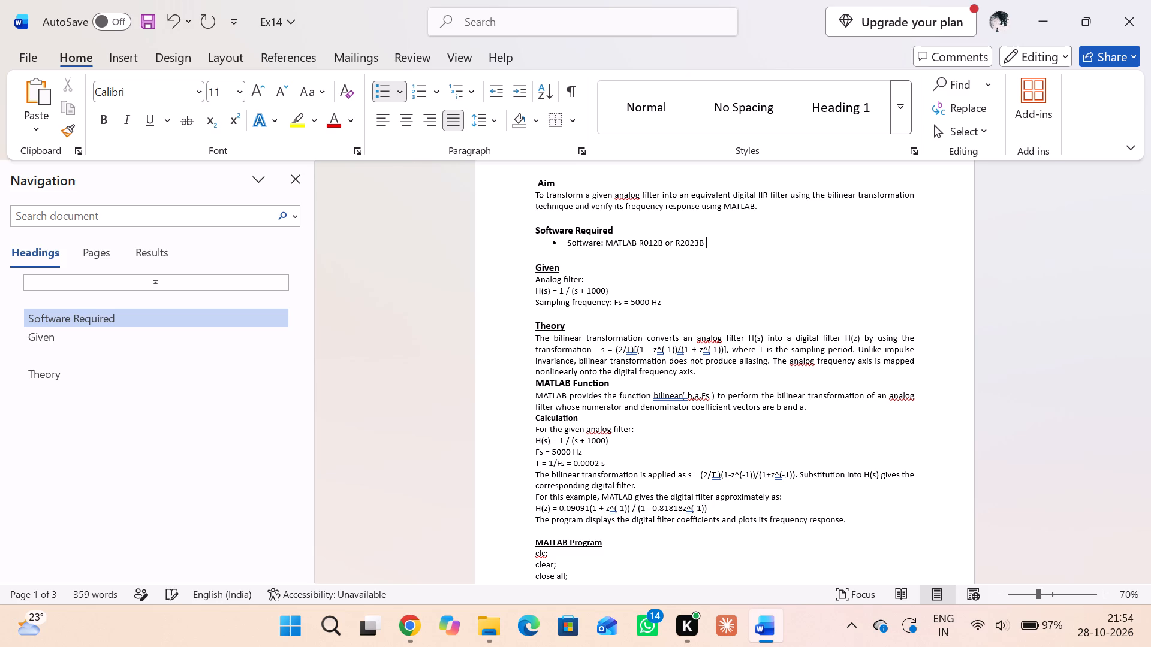
key("space")
type("higher")
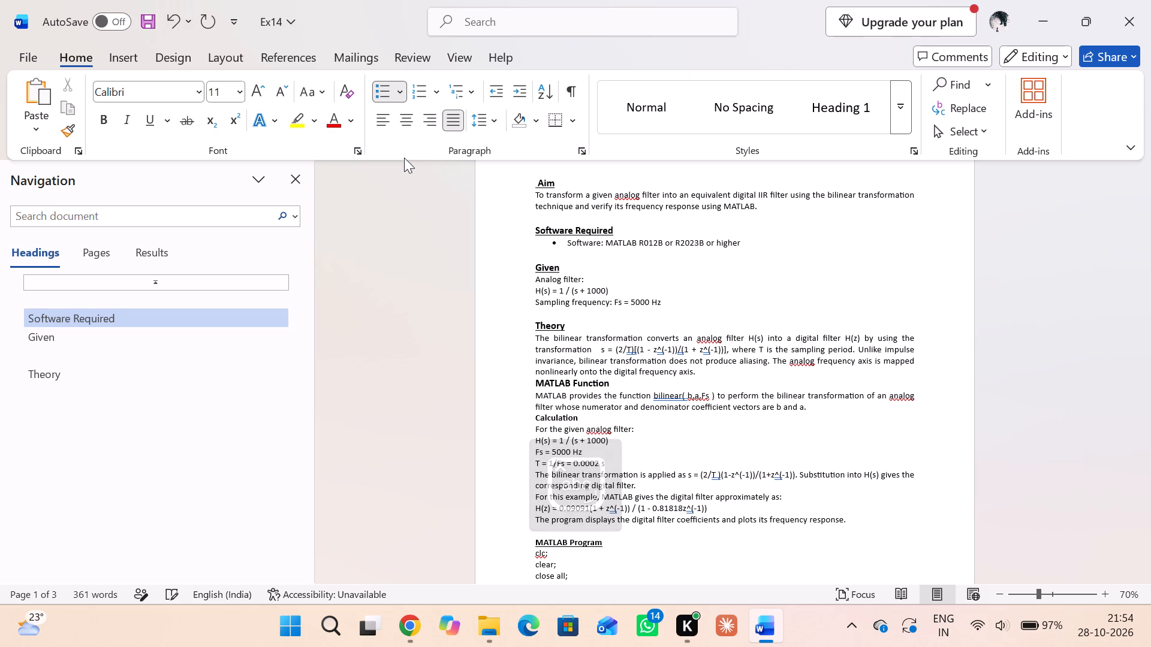
Replace the "or" between R012B and R2023B with a comma.
left_click(674, 244)
key("BackSpace")
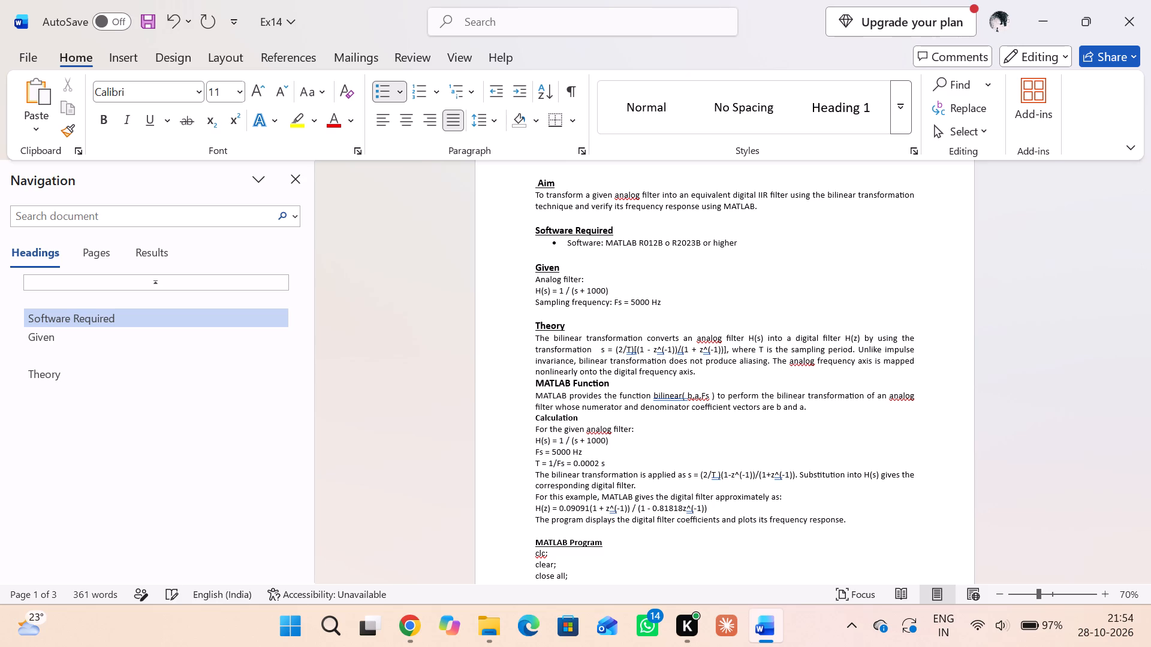
key("BackSpace")
key("comma")
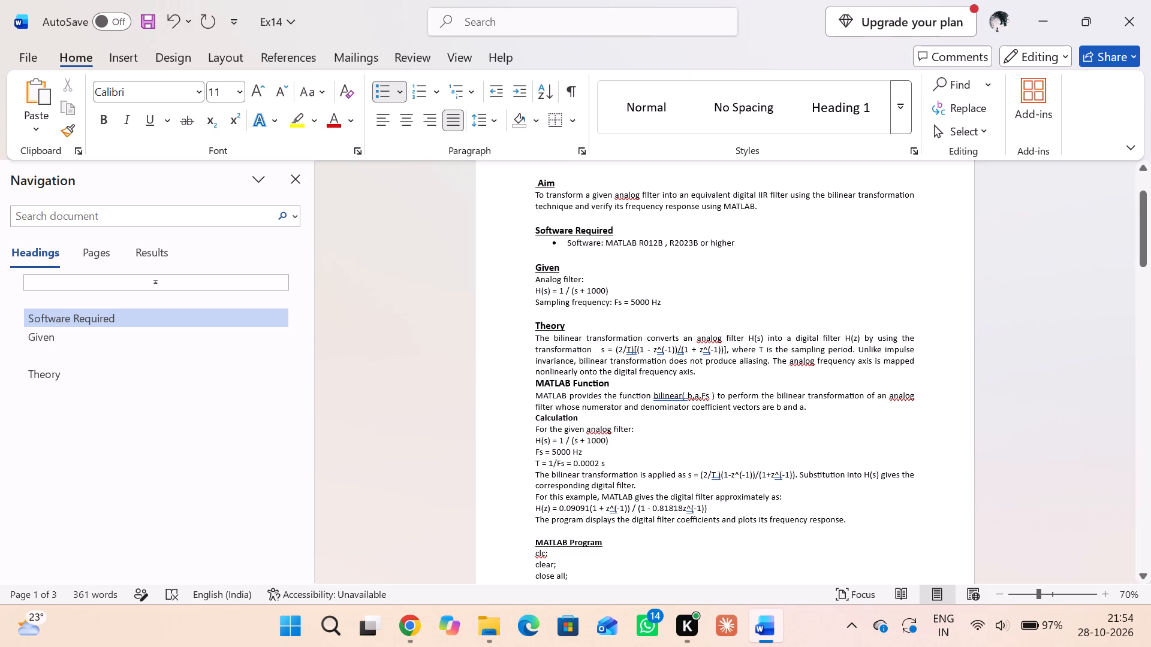
Start a new bullet below the MATLAB software line.
left_click(745, 246)
key("Return")
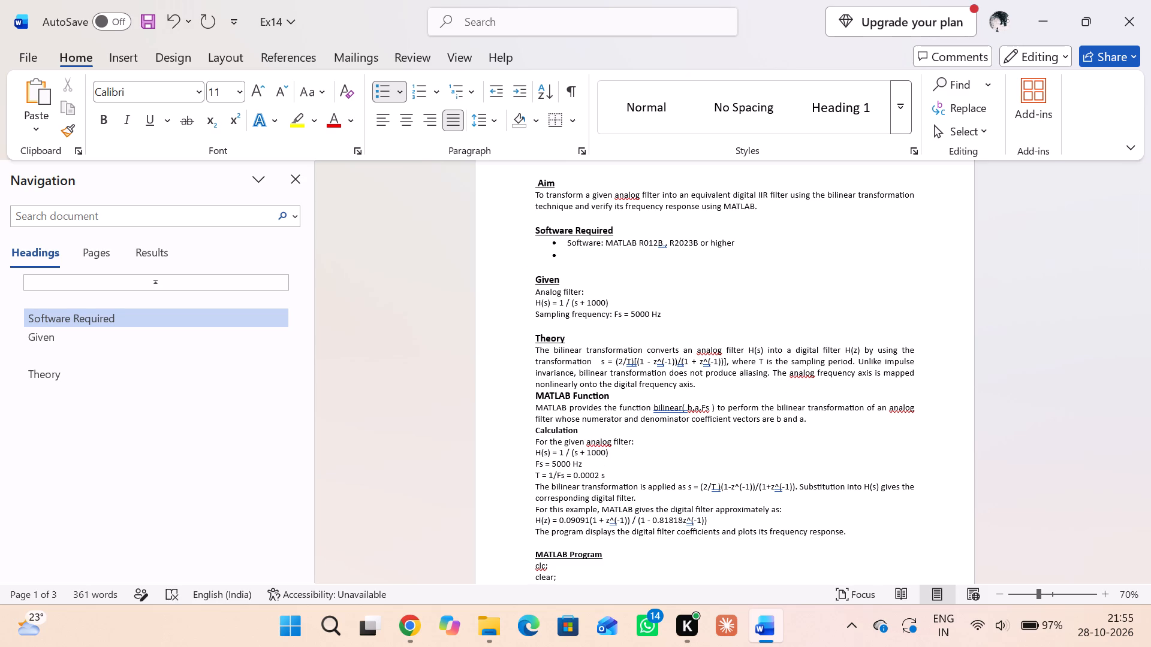
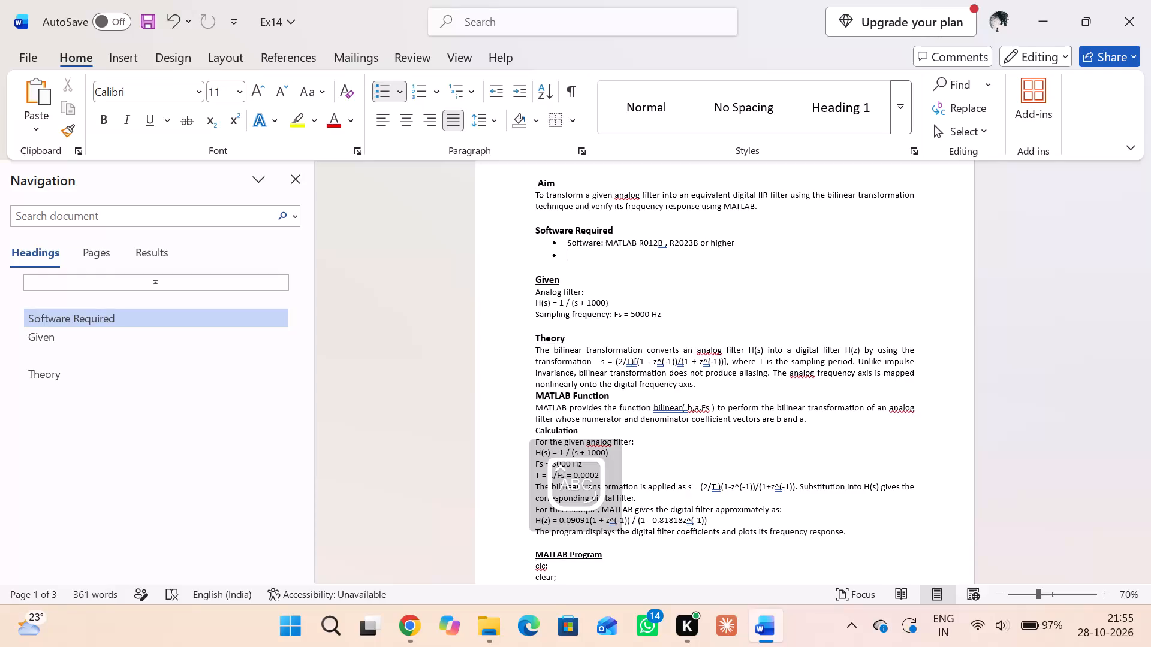
Enter "Toolbox: Signal Processing Toolbox" in the empty second bullet under the "Software Required" heading.
type("TOO")
key("BackSpace")
key("BackSpace")
type("ool")
type("box")
key("shift+colon")
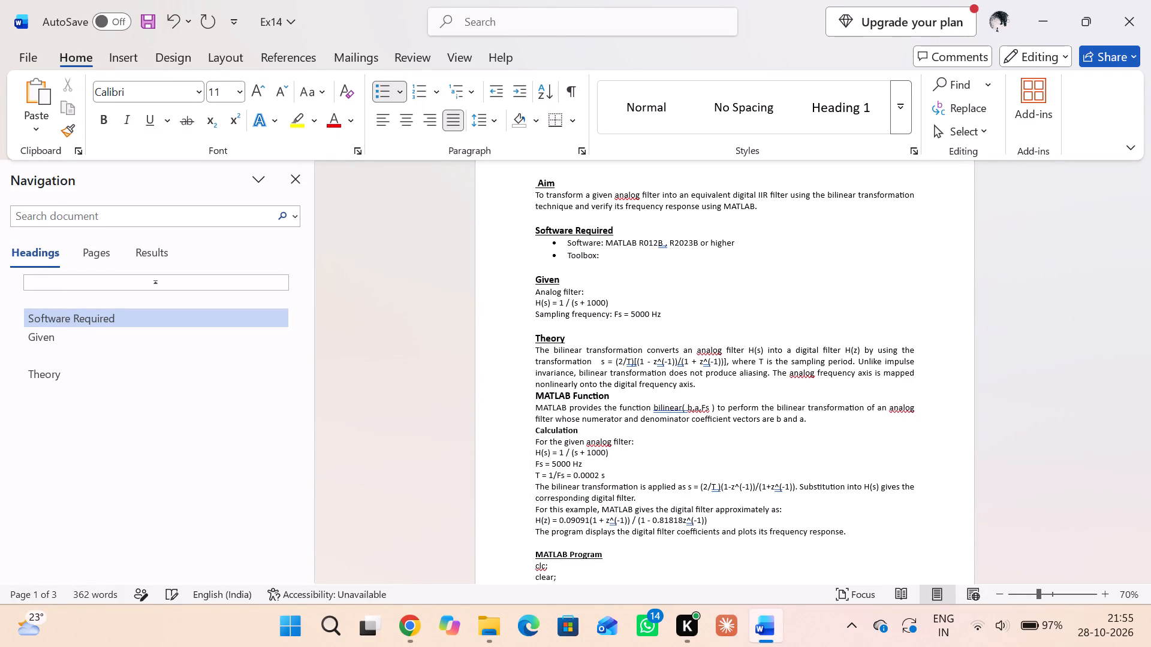
key("space")
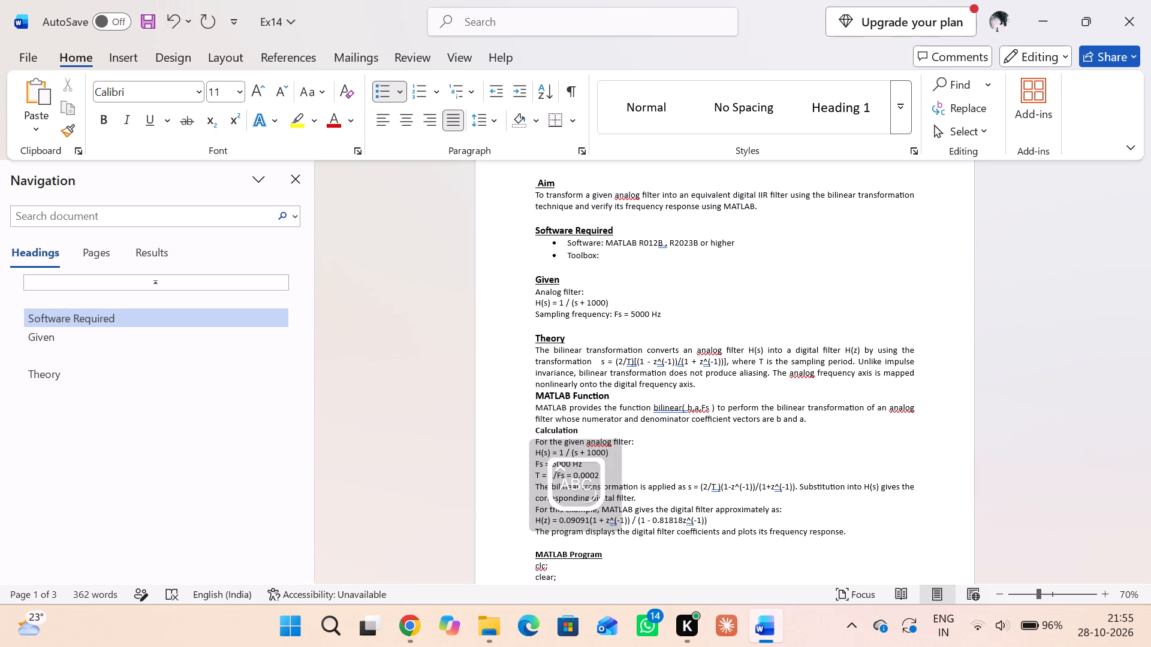
key("s")
key("space")
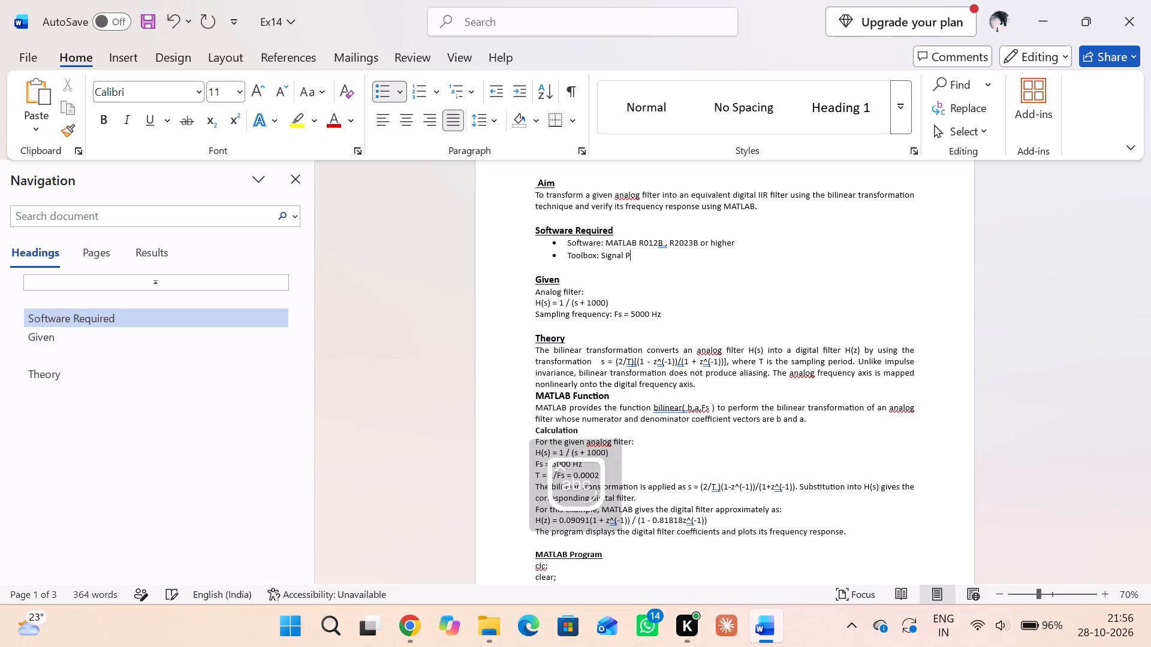
type("rocessin")
type("g")
key("space")
type("oolbox")
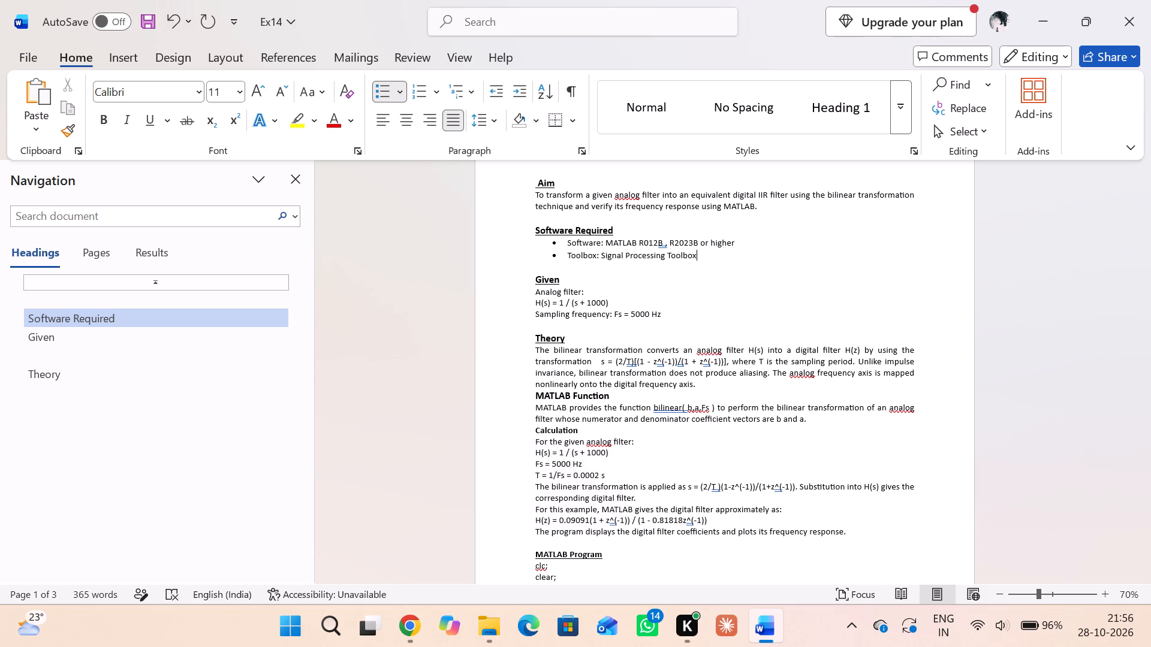
Add a third bullet under "Software Required" with the label "Operating System:".
key("Return")
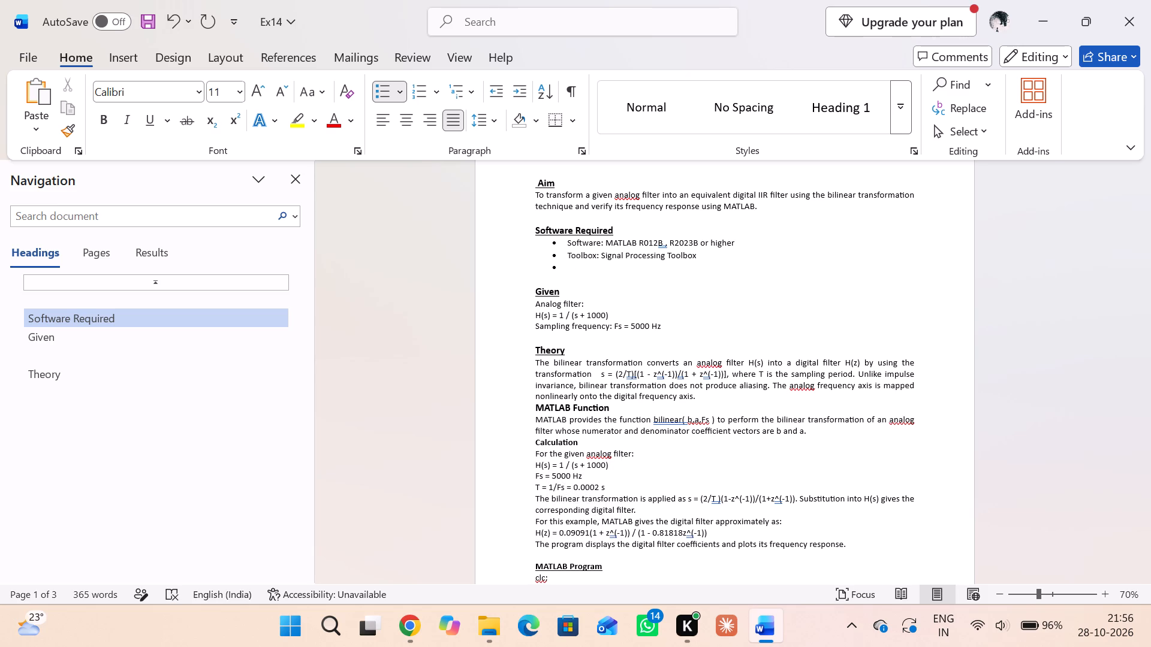
key("o")
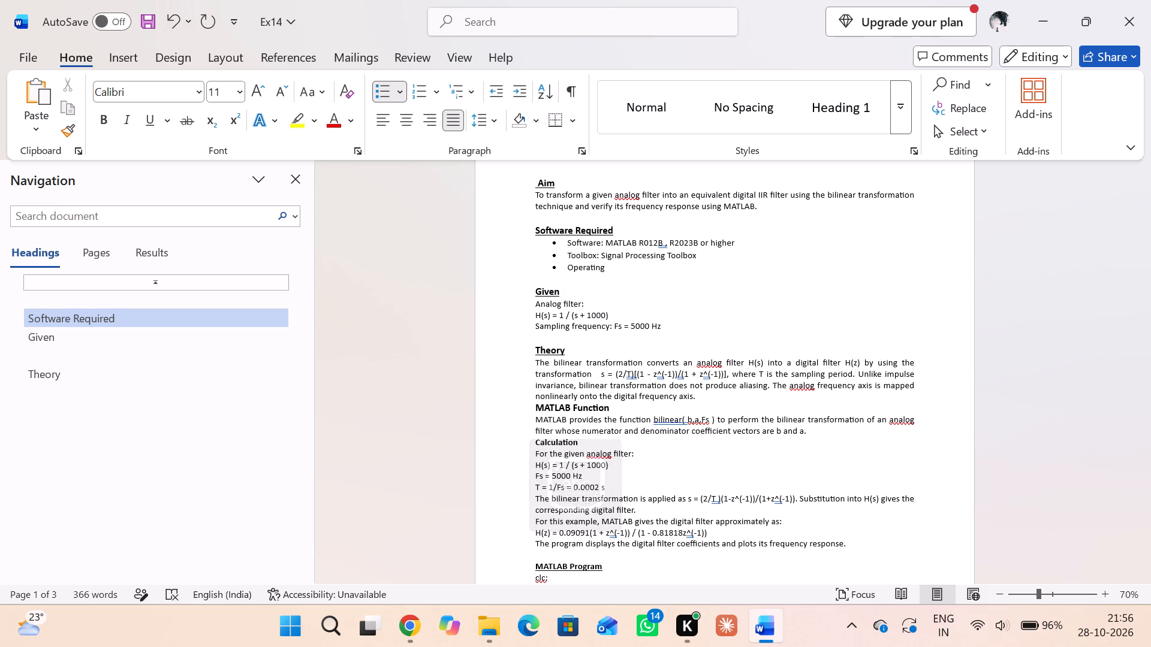
key("space")
key("s")
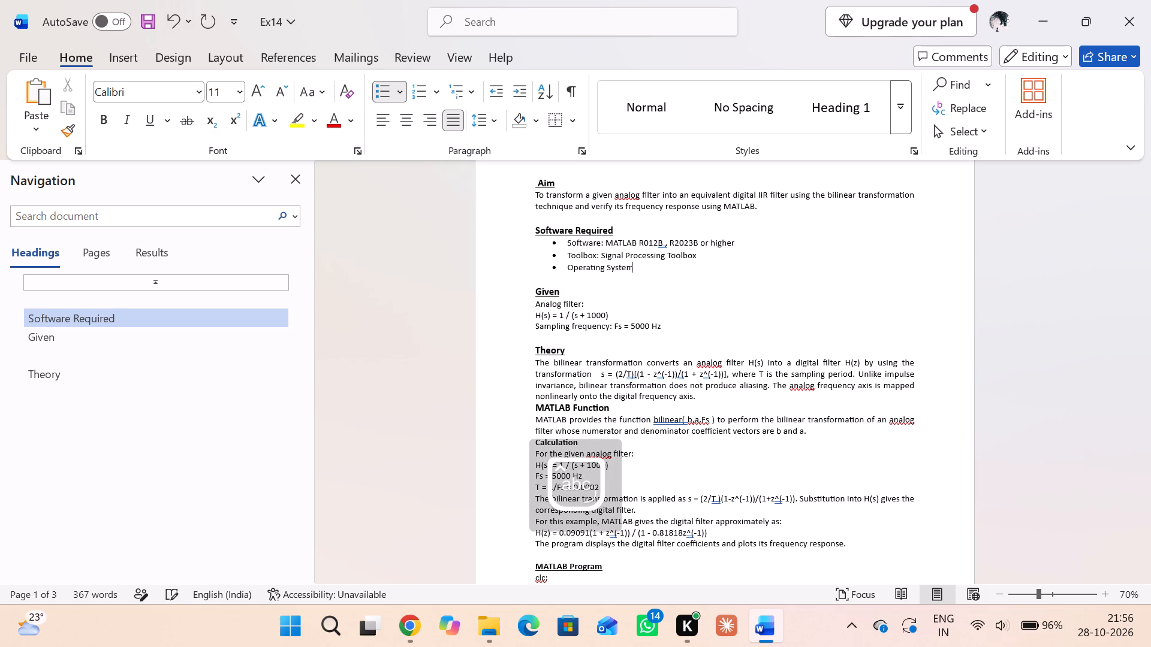
key("space")
key("BackSpace")
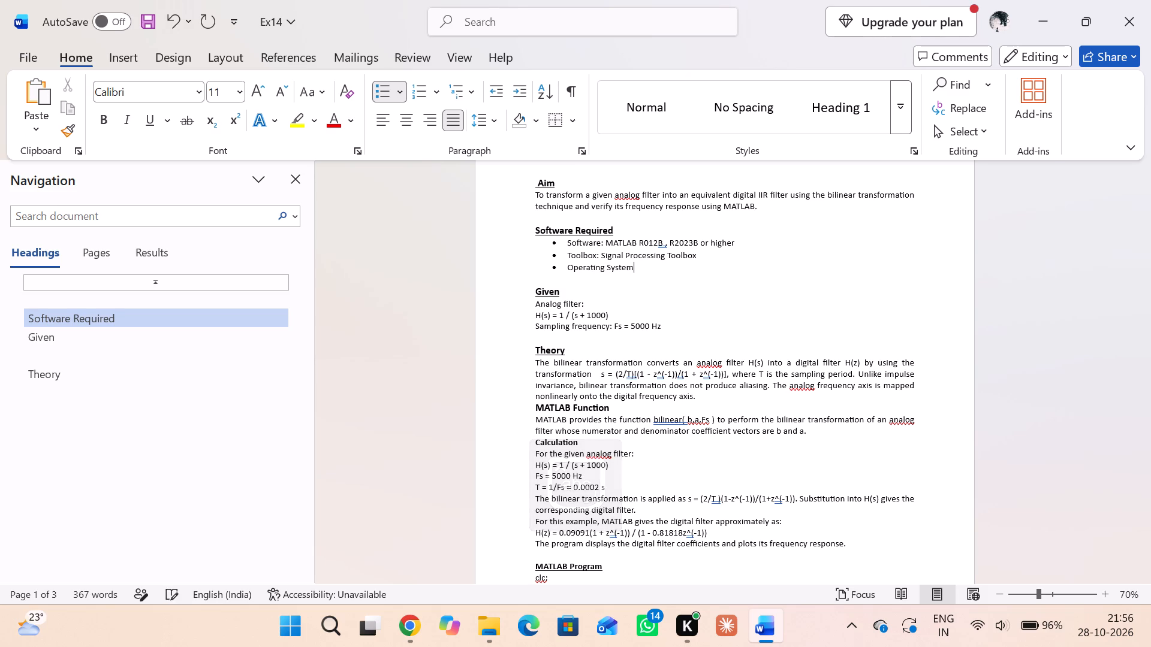
key("Return")
key("BackSpace")
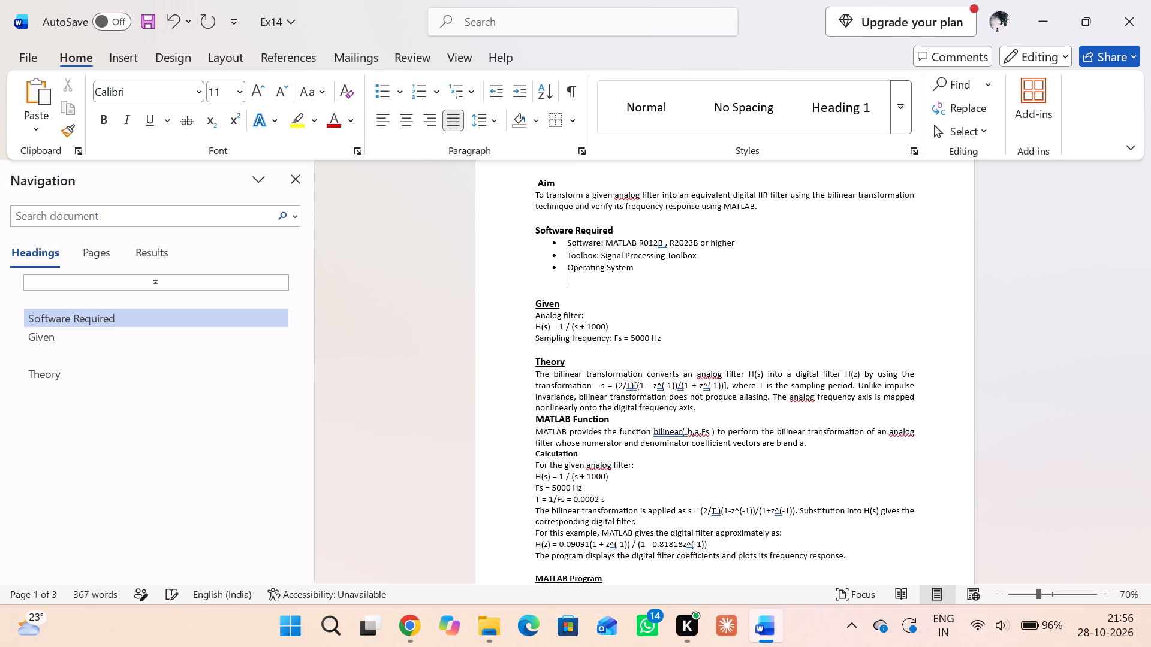
key("BackSpace")
key("BackSpace")
key("BackSpace")
key("BackSpace")
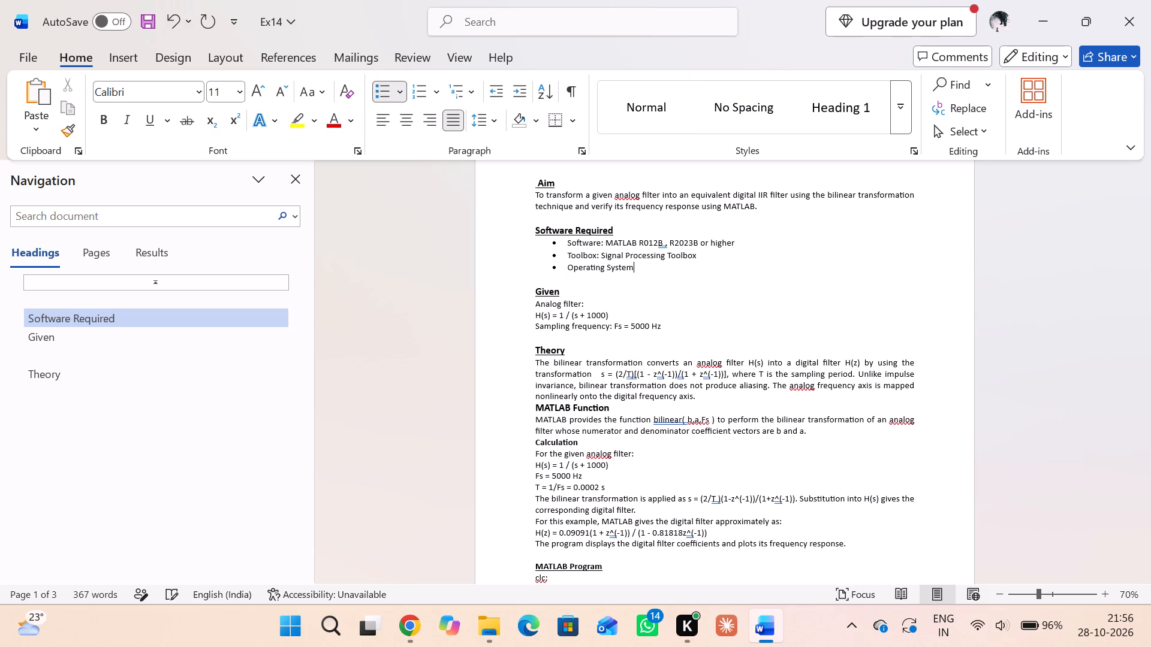
key("shift+colon")
Enter "Window 10/11" as the first operating system after the "Operating System:" label.
key("space")
key("w")
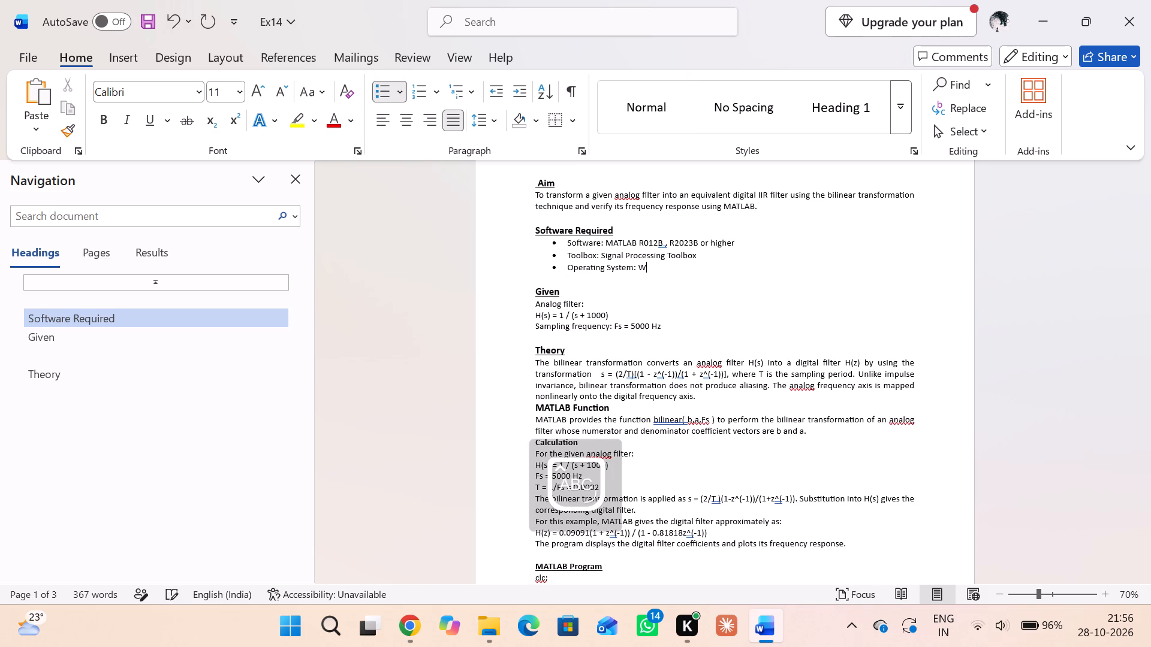
type("indow")
key("space")
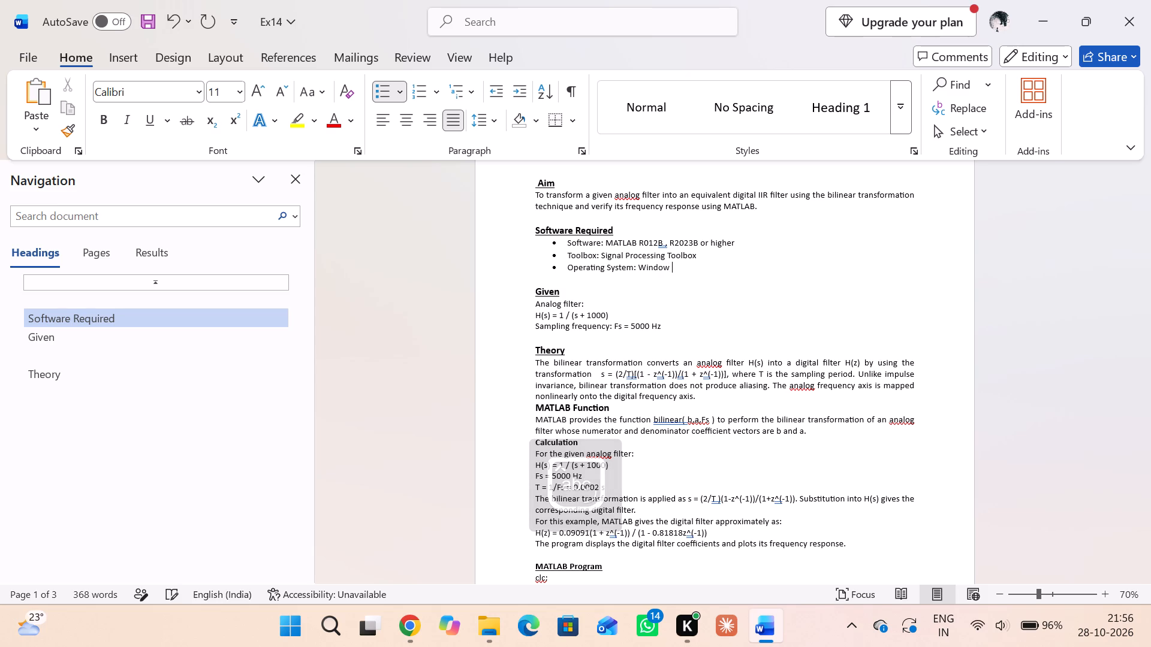
type("10")
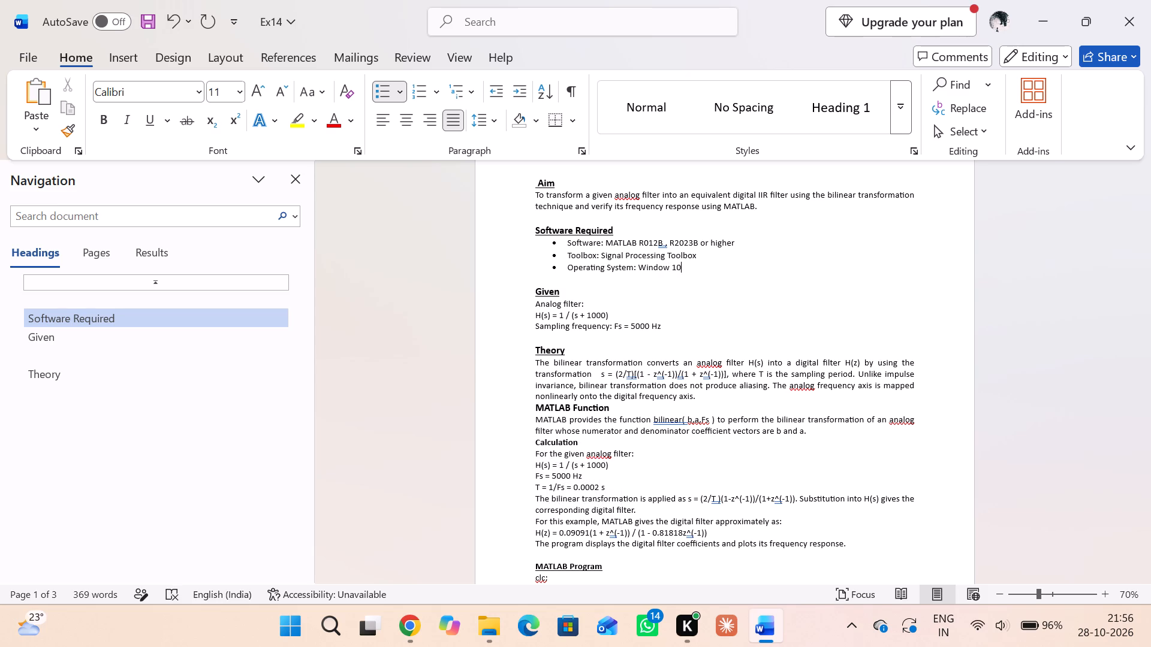
type("/11")
Extend the operating system list with "macOS" and "Linux", separated by commas.
key("comma")
key("BackSpace")
key("comma")
key("space")
type("macos")
key("BackSpace")
key("BackSpace")
key("o")
key("BackSpace")
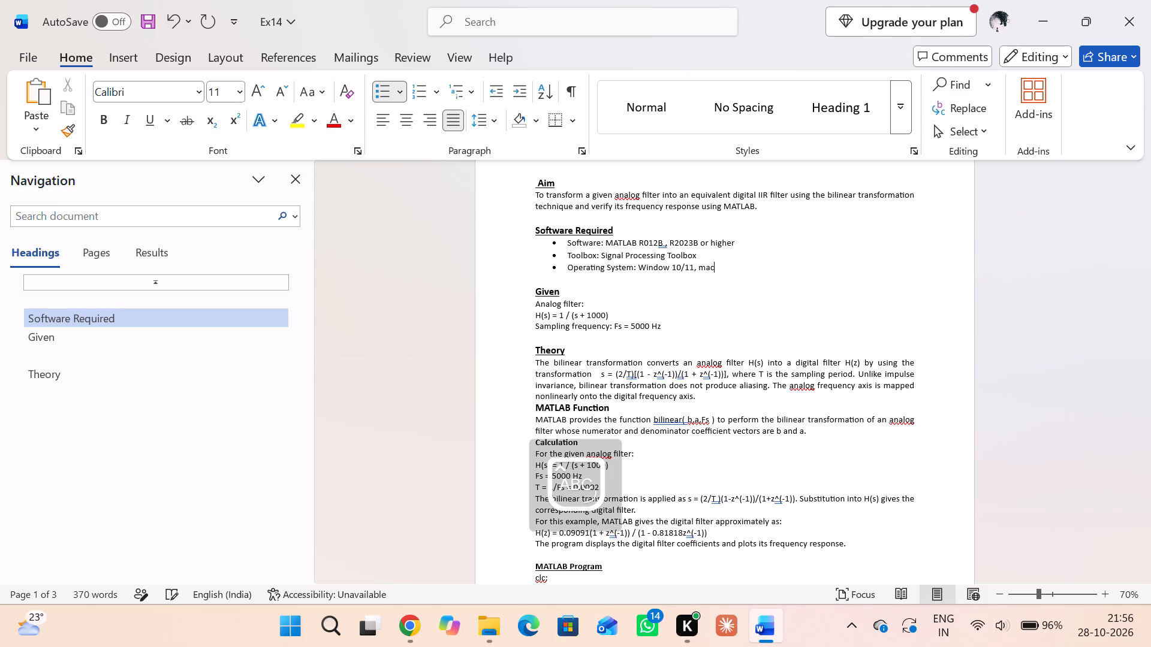
key("o")
key("s")
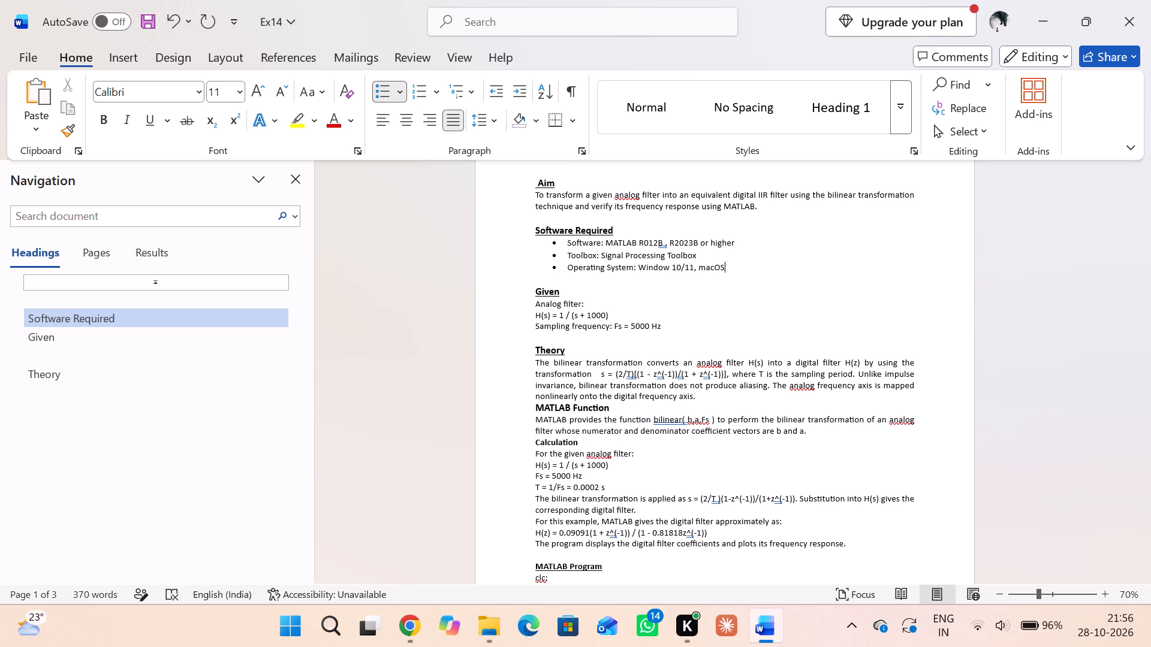
key("comma")
key("space")
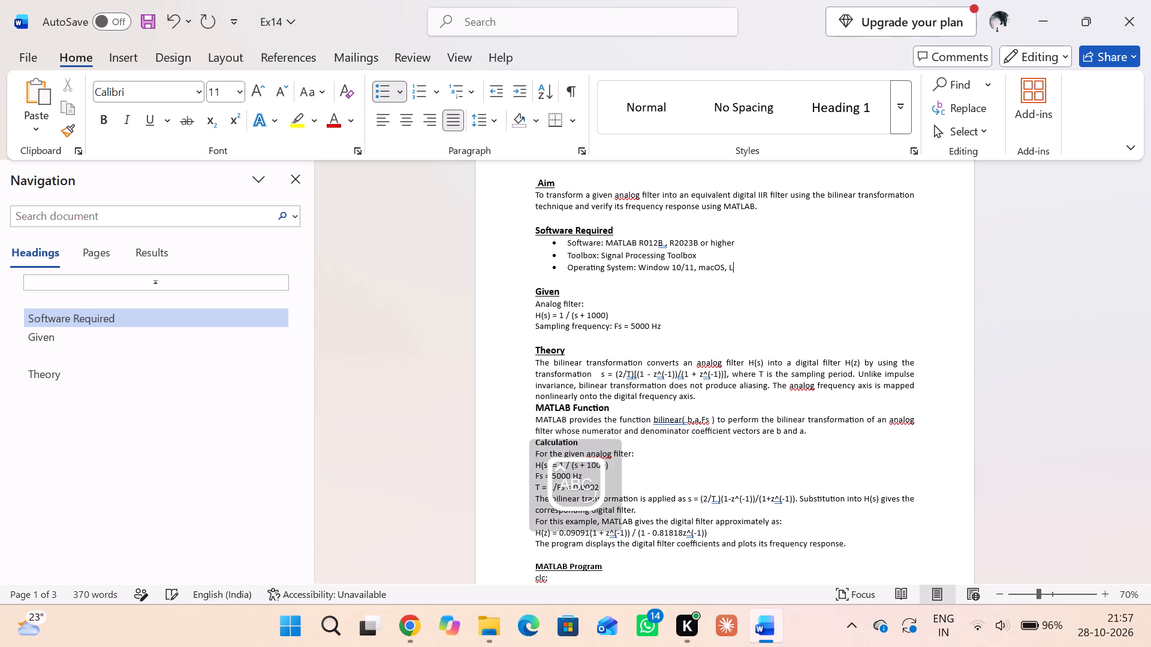
type("inux")
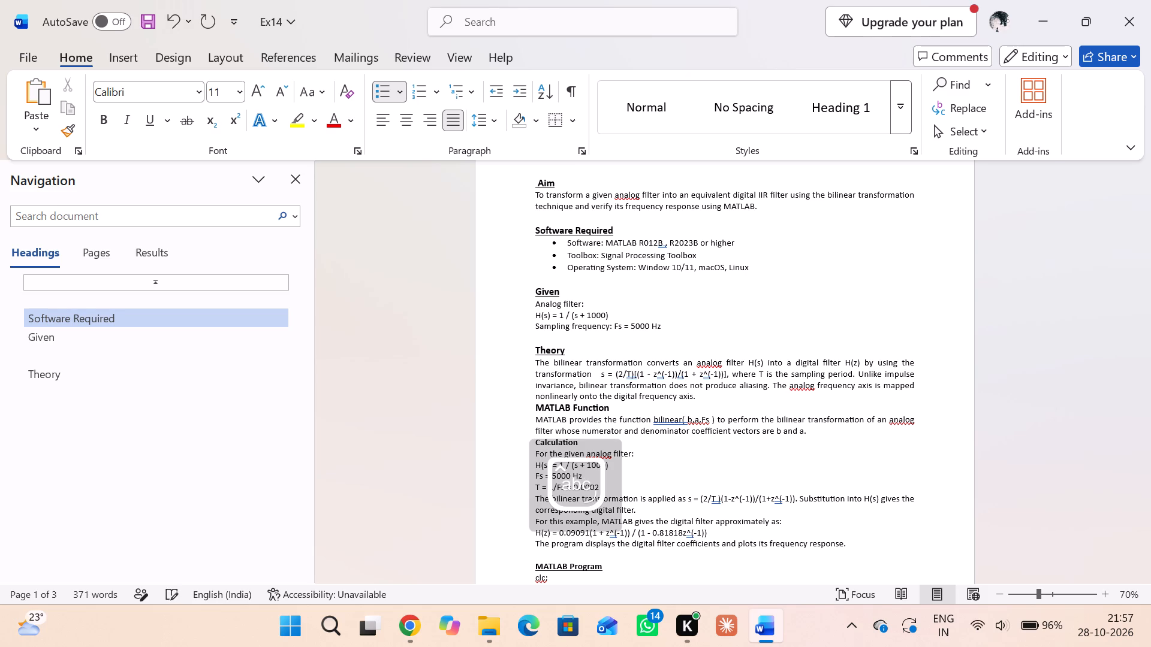
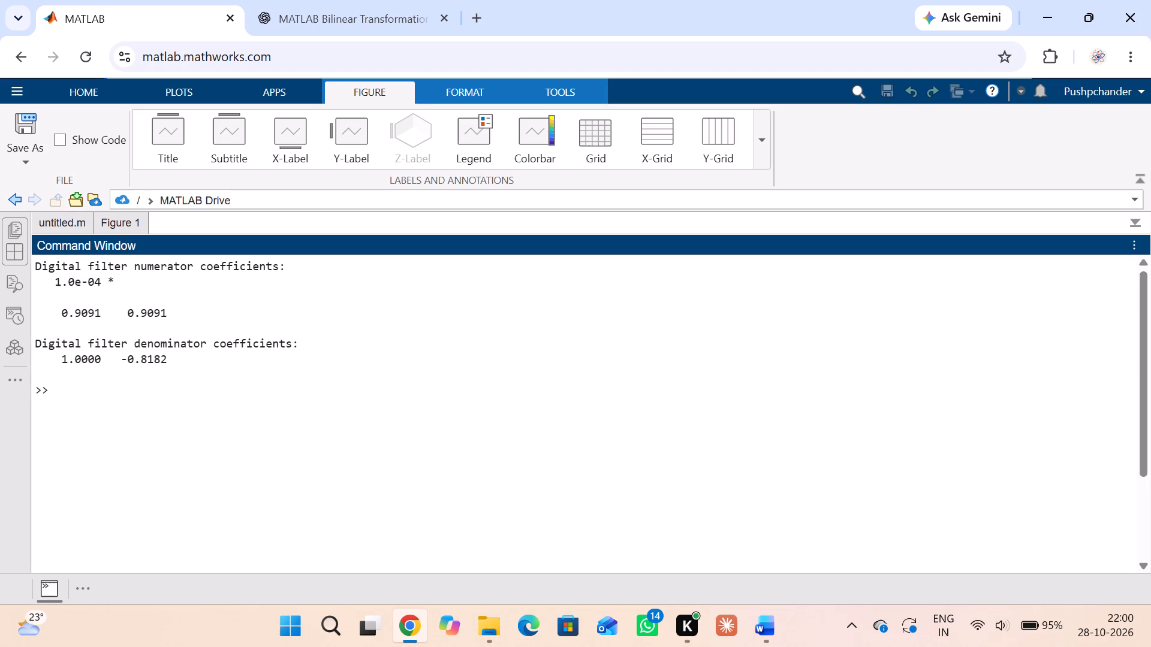
Capture a screen snip of the Command Window output showing the digital filter numerator and denominator coefficients.
key("shift+super+s")
scroll(106, 313, "down", 1)
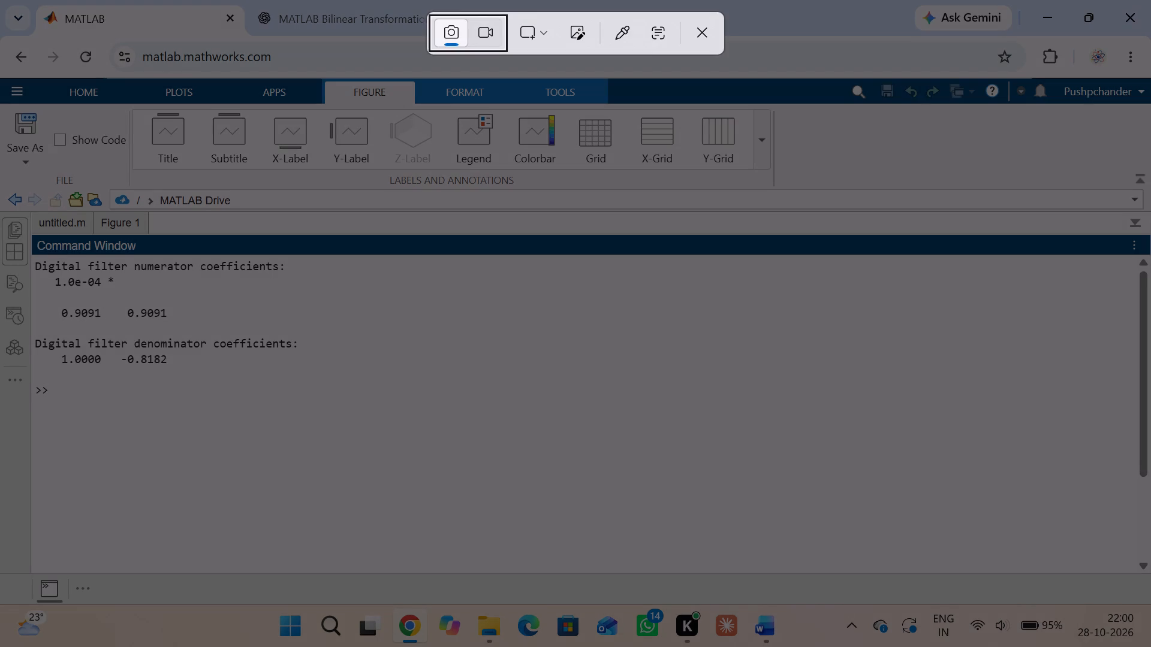
left_click_drag(31, 234, 273, 376)
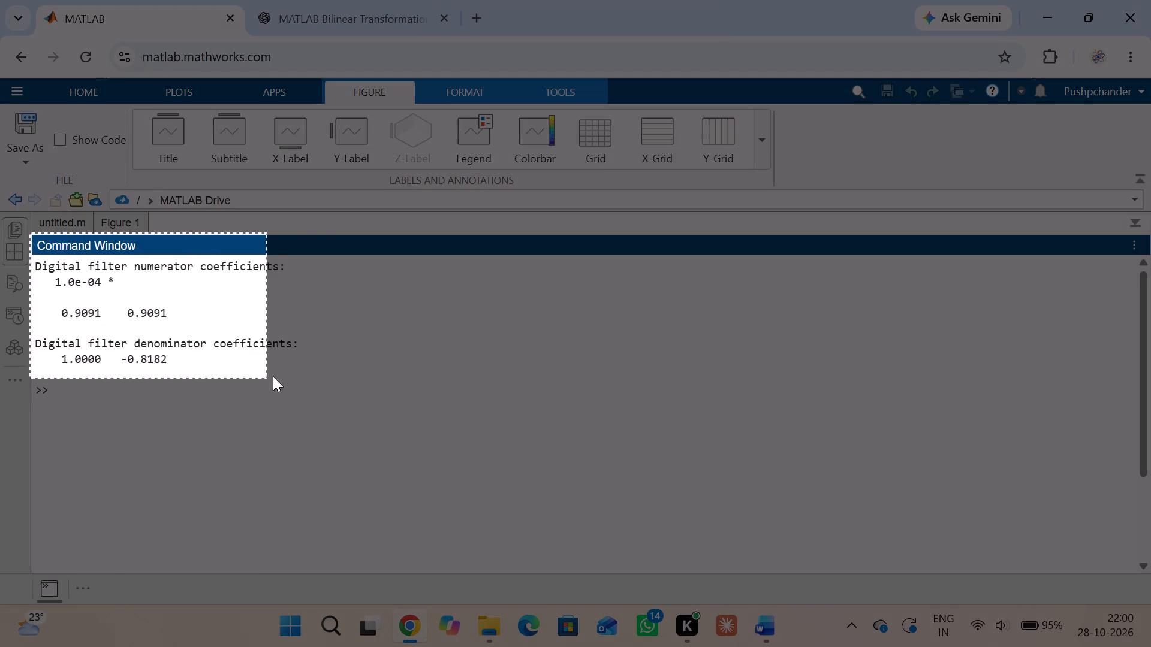
left_click_drag(273, 376, 354, 377)
left_click(354, 377)
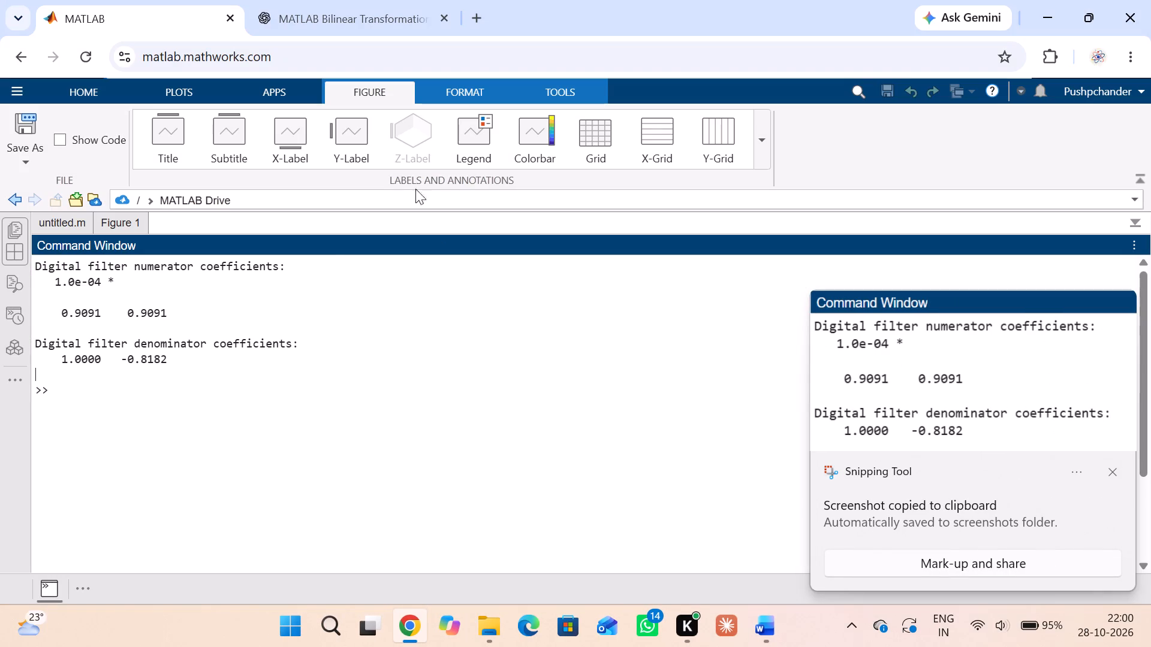
Restore the MATLAB layout from the maximized Command Window, then show the Workspace variables and maximize them.
left_click(72, 219)
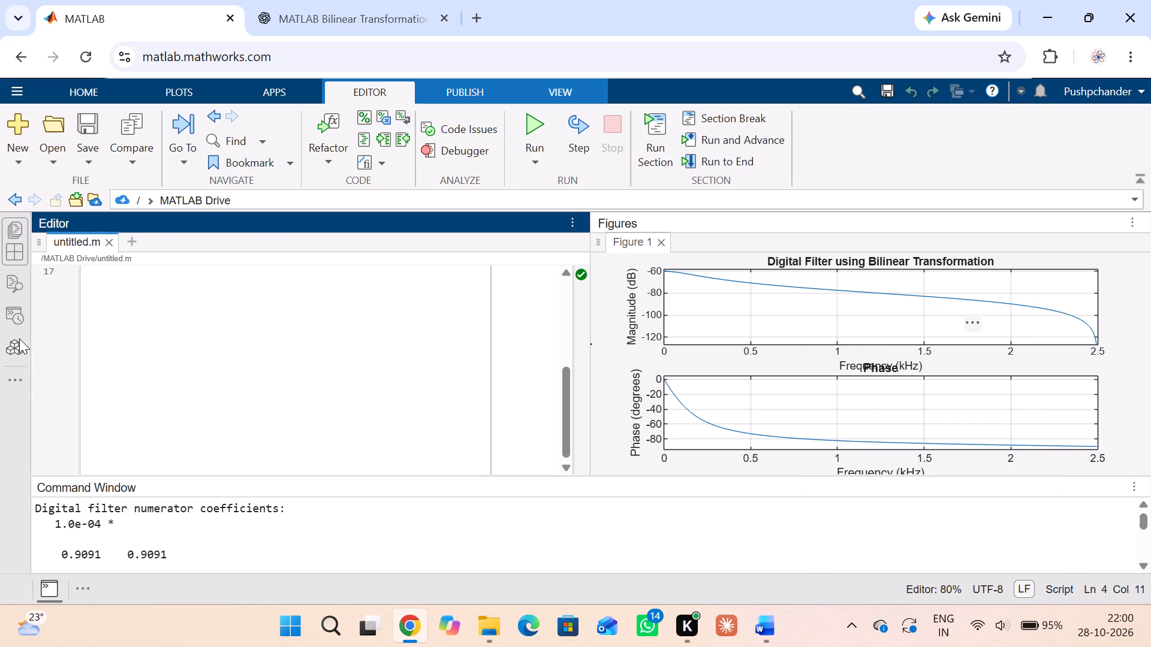
left_click(620, 483)
left_click(620, 483)
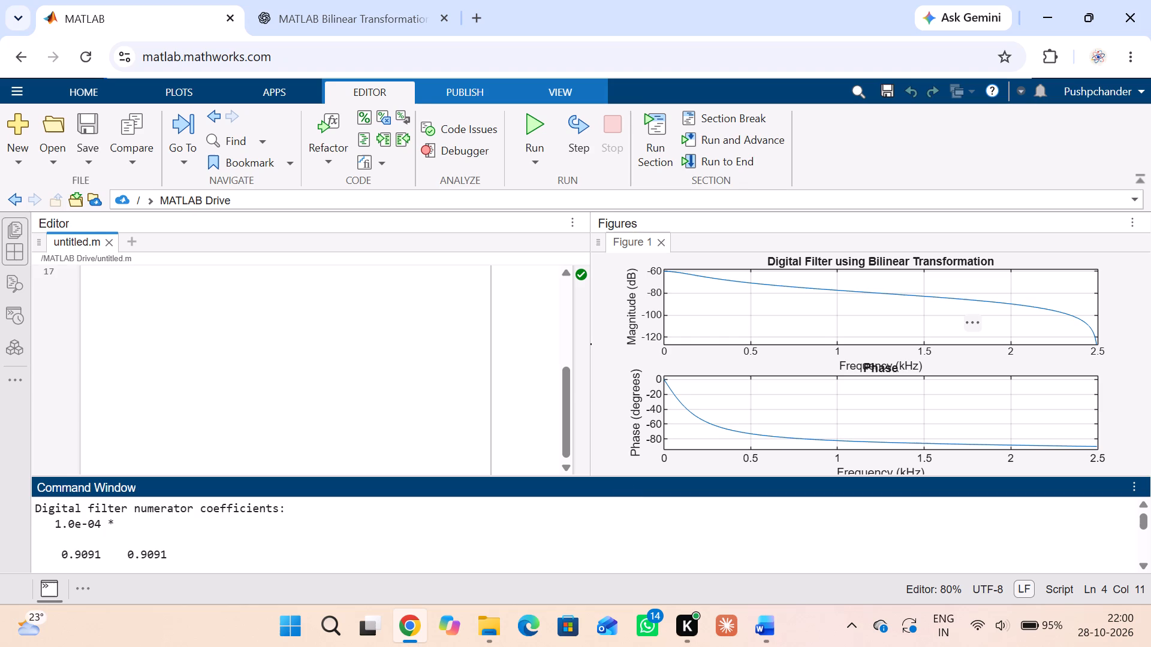
left_click(20, 235)
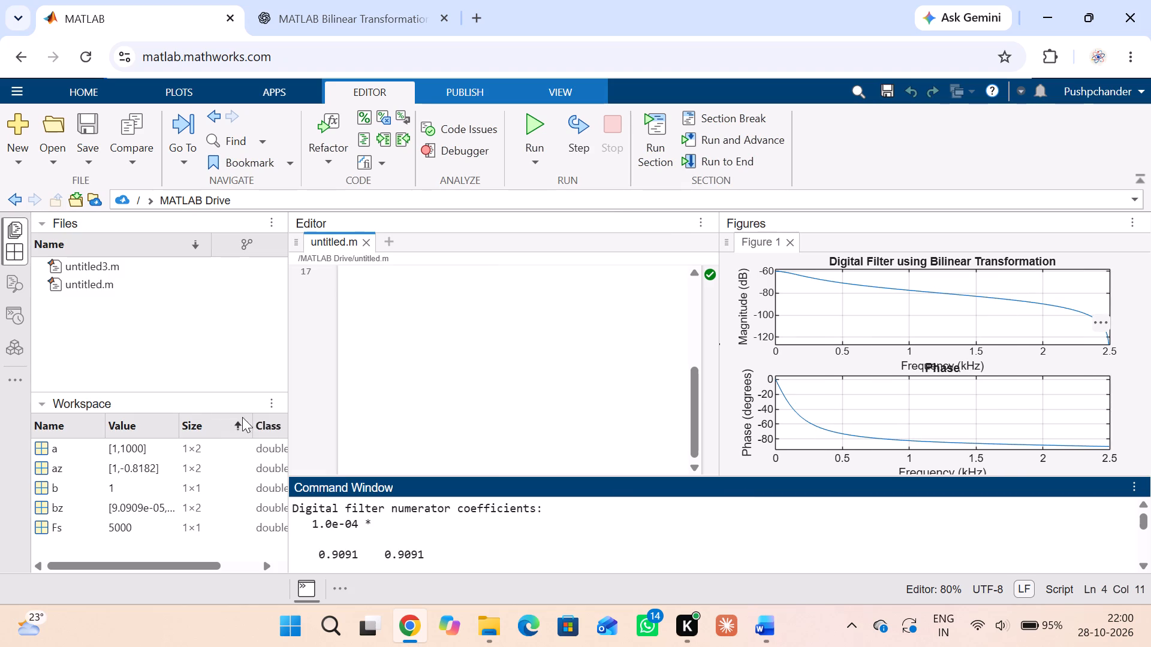
left_click(270, 403)
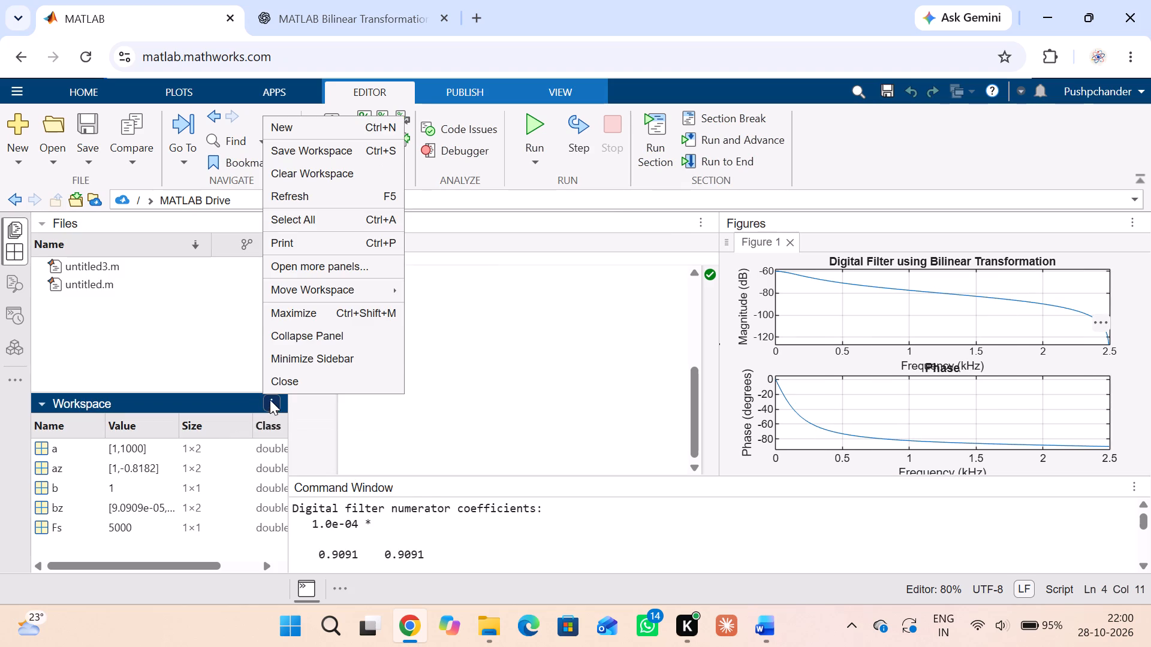
left_click(337, 303)
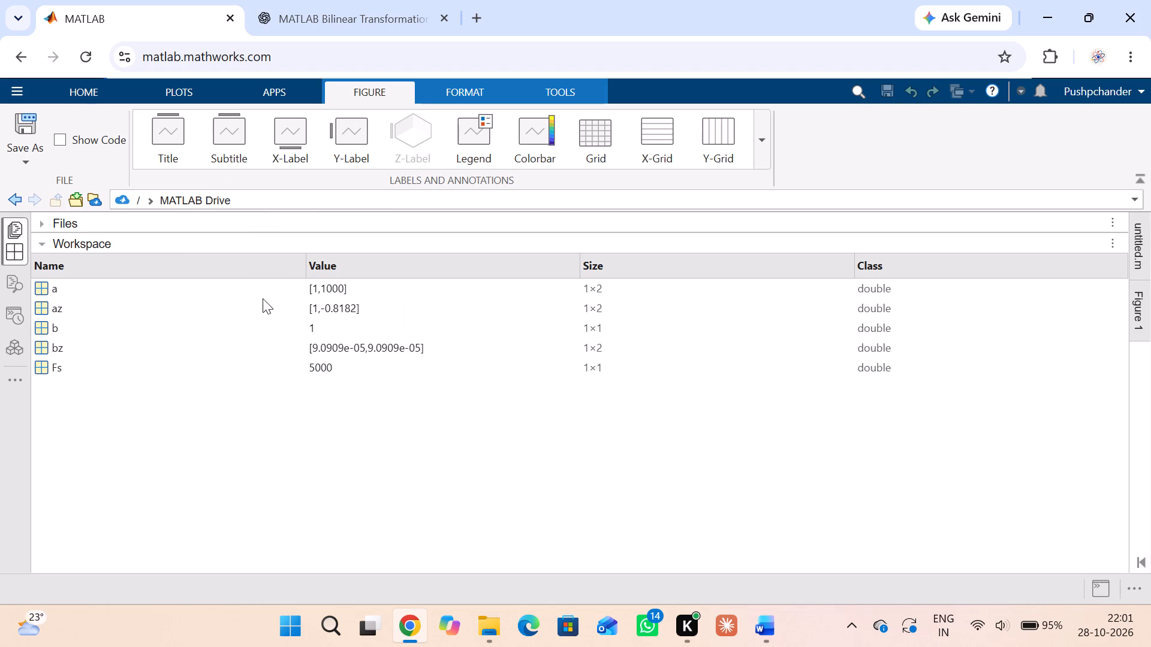
Restart the disconnected MATLAB Online session.
left_click(258, 281)
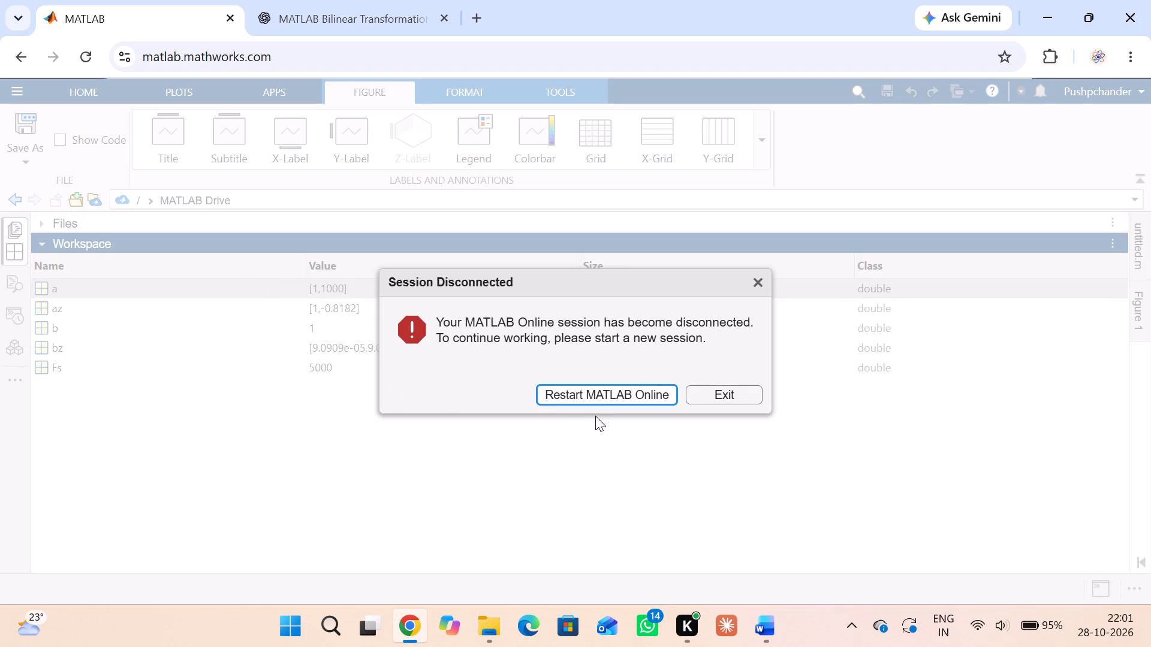
left_click(597, 394)
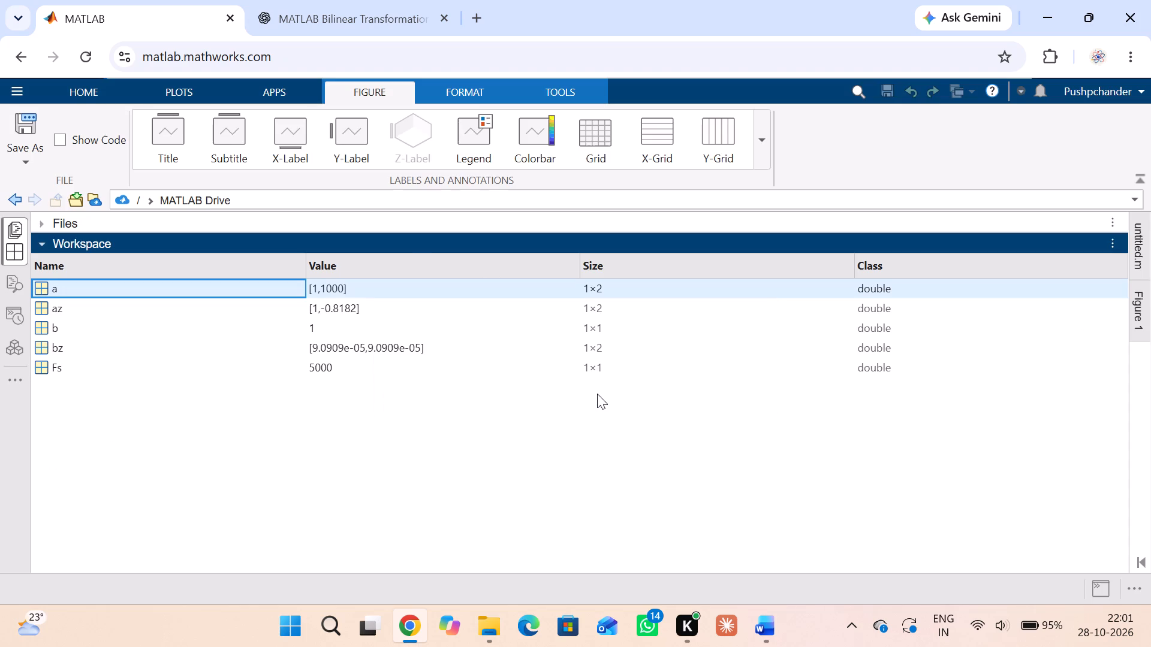
Select the Workspace values starting from variable a and open the value of variable b for editing.
left_click(388, 290)
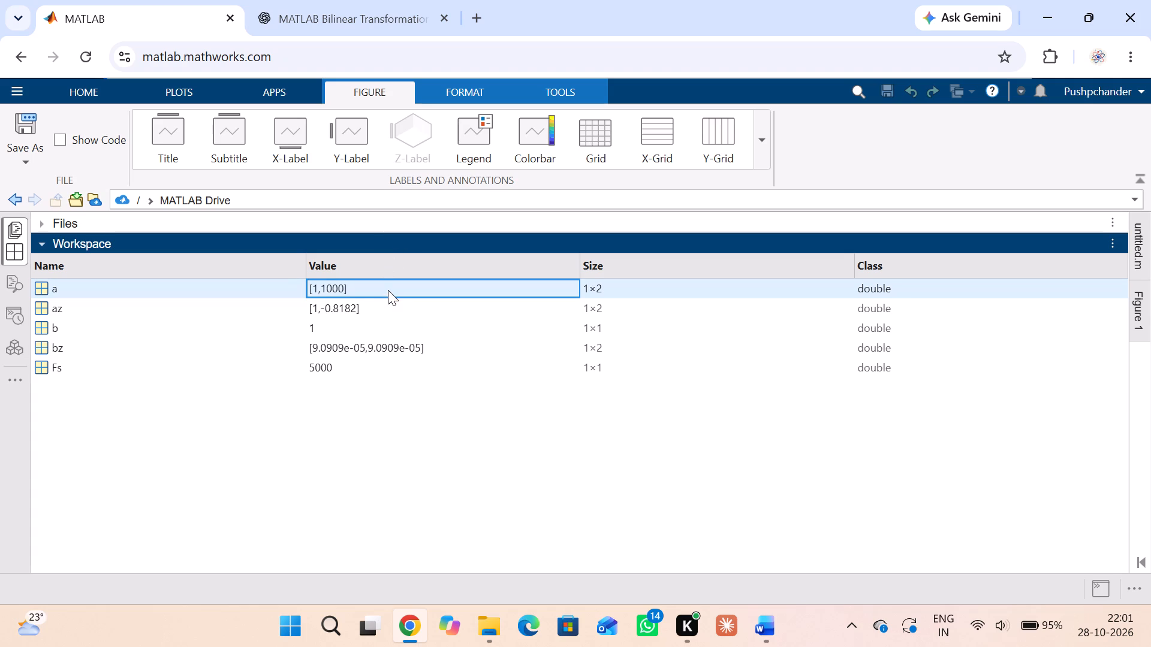
left_click_drag(356, 298, 363, 323)
left_click(363, 323)
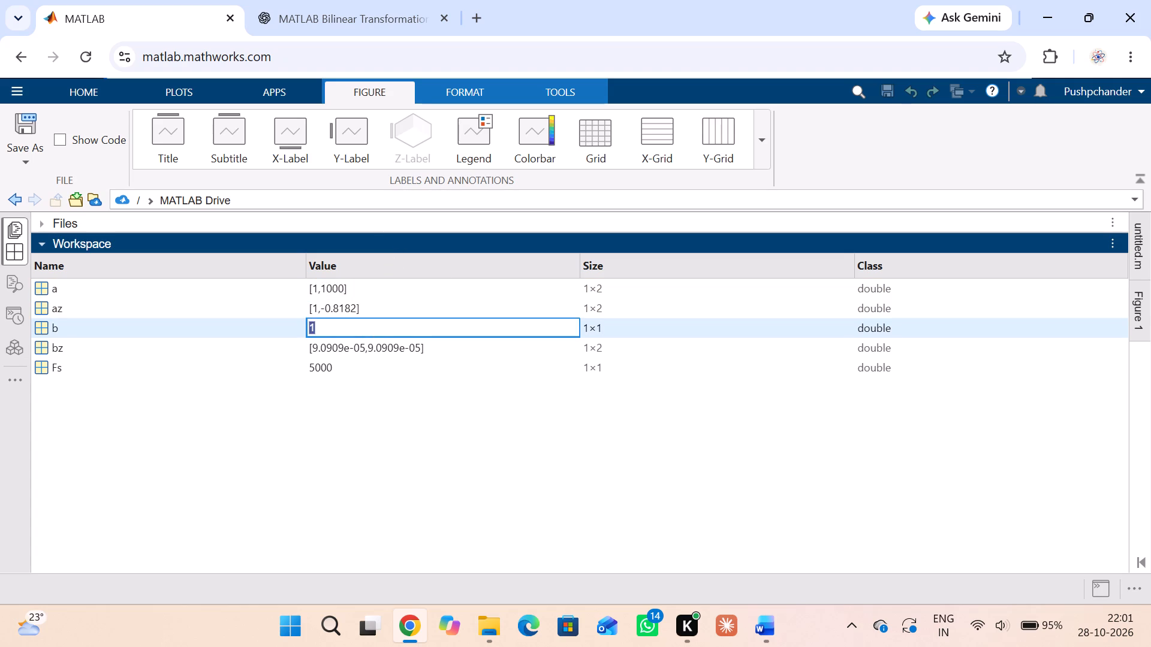
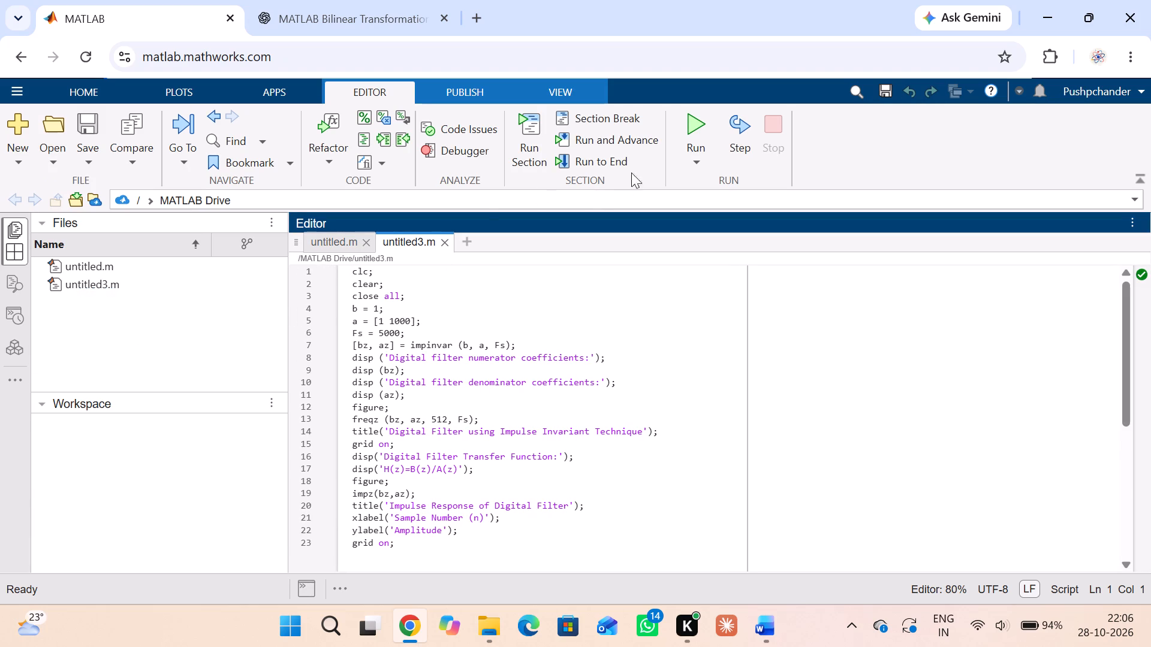
Run the untitled3.m impulse invariant filter script.
left_click(694, 124)
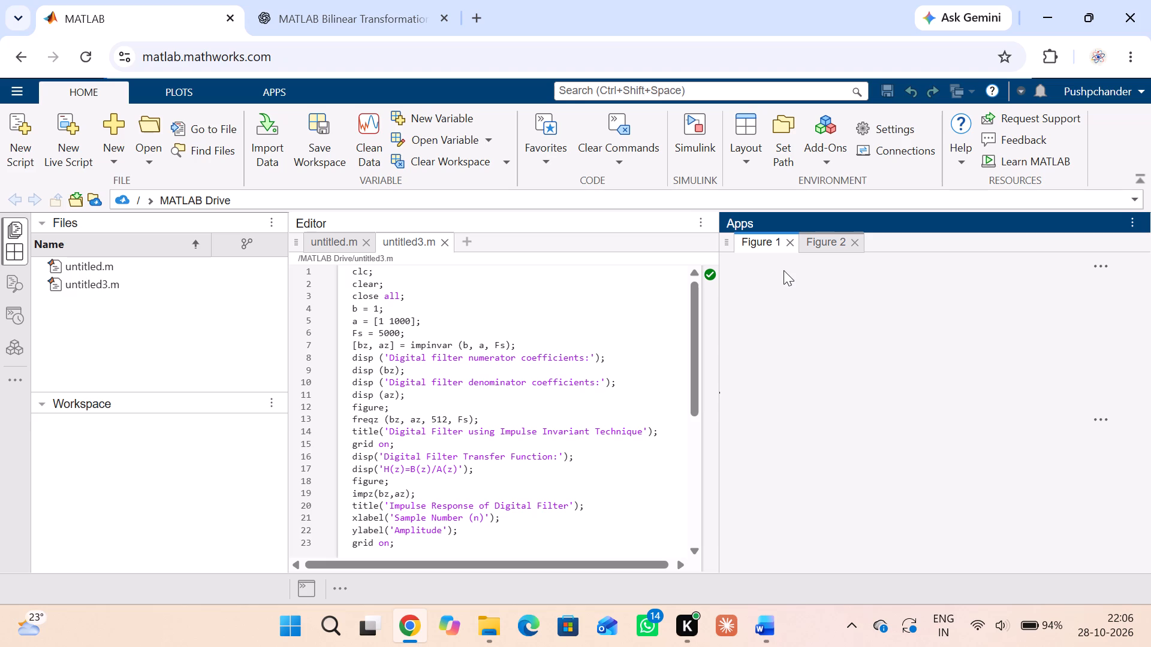
scroll(784, 270, "down", 3)
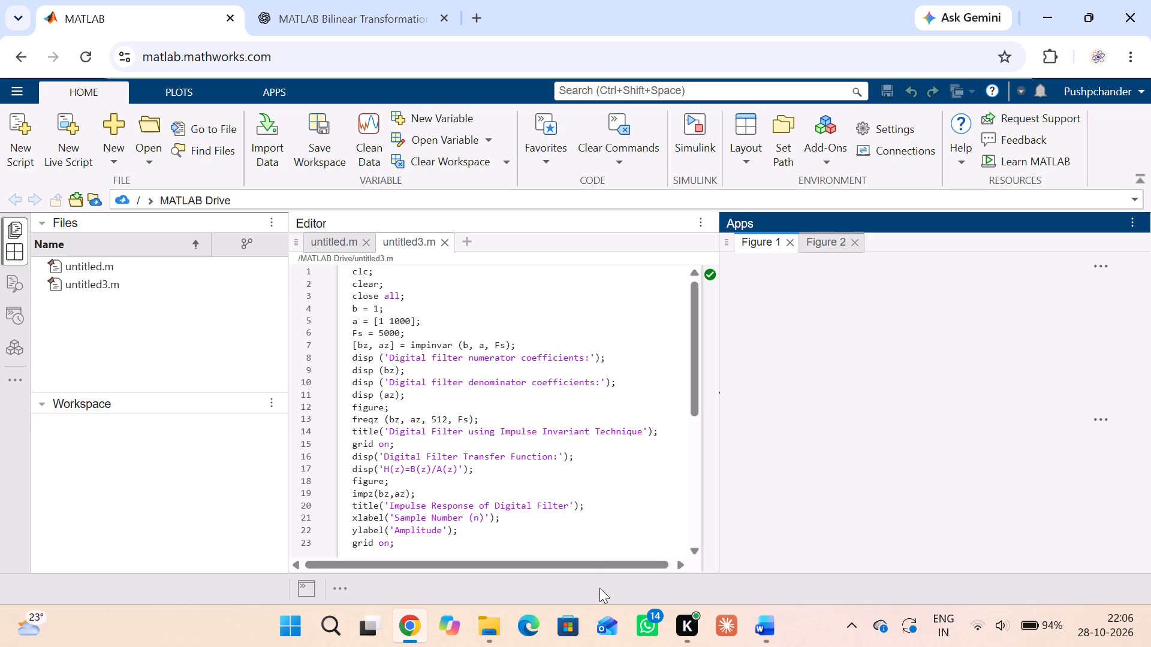
Open the Command Window panel and maximize it.
left_click(597, 590)
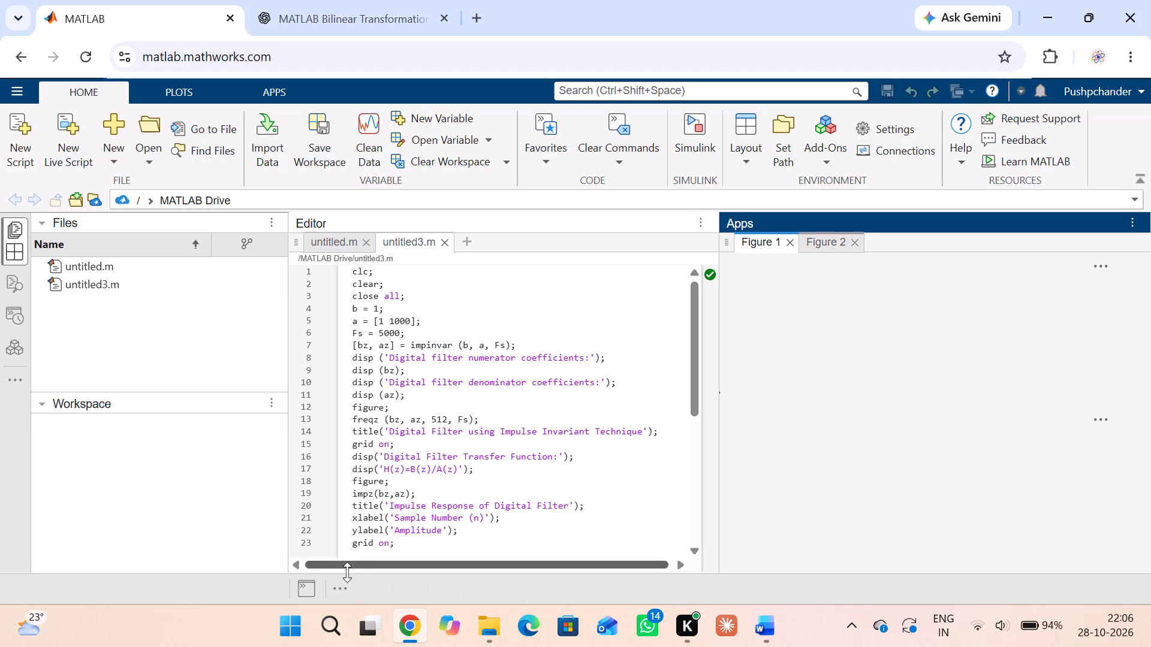
left_click(338, 588)
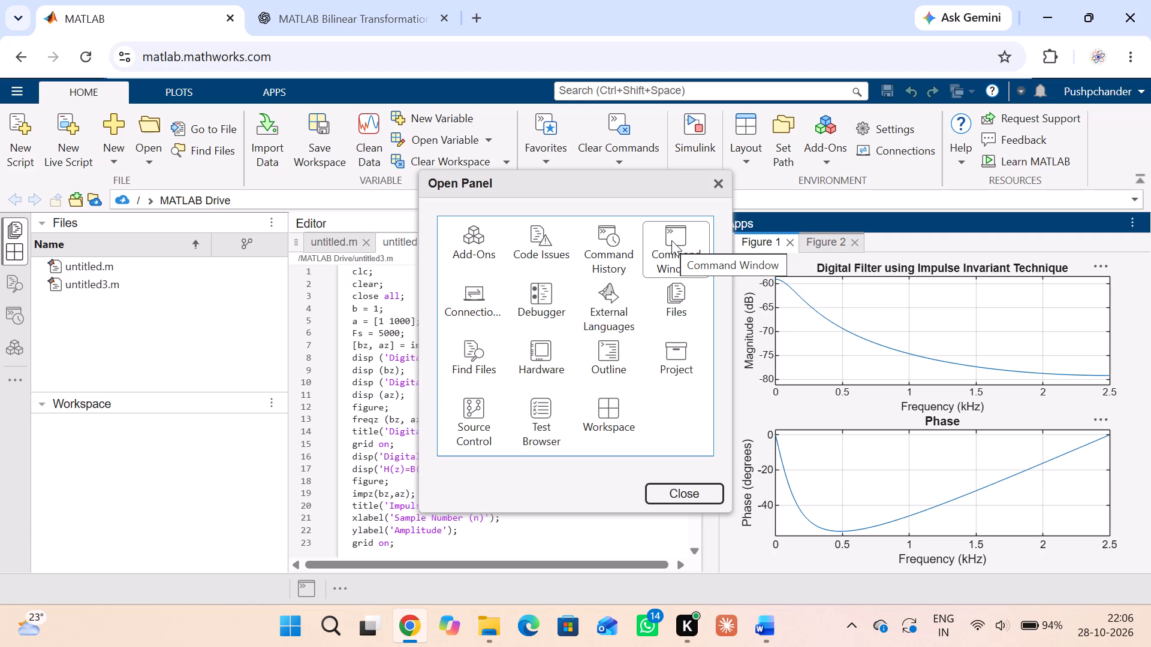
left_click(671, 240)
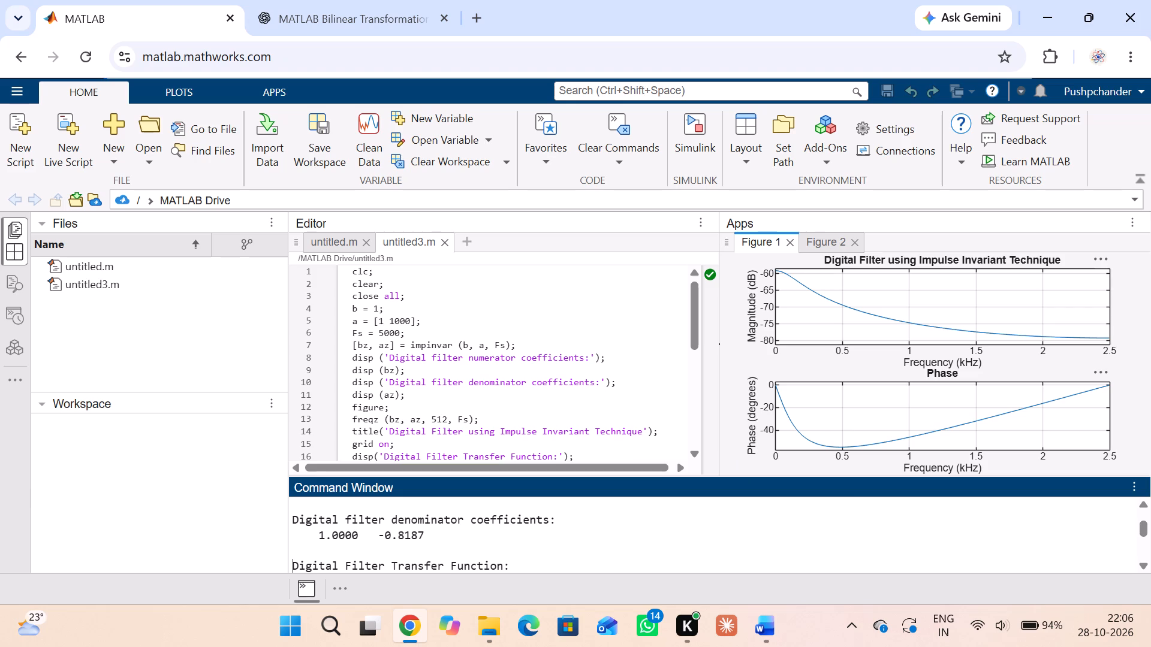
left_click(1134, 484)
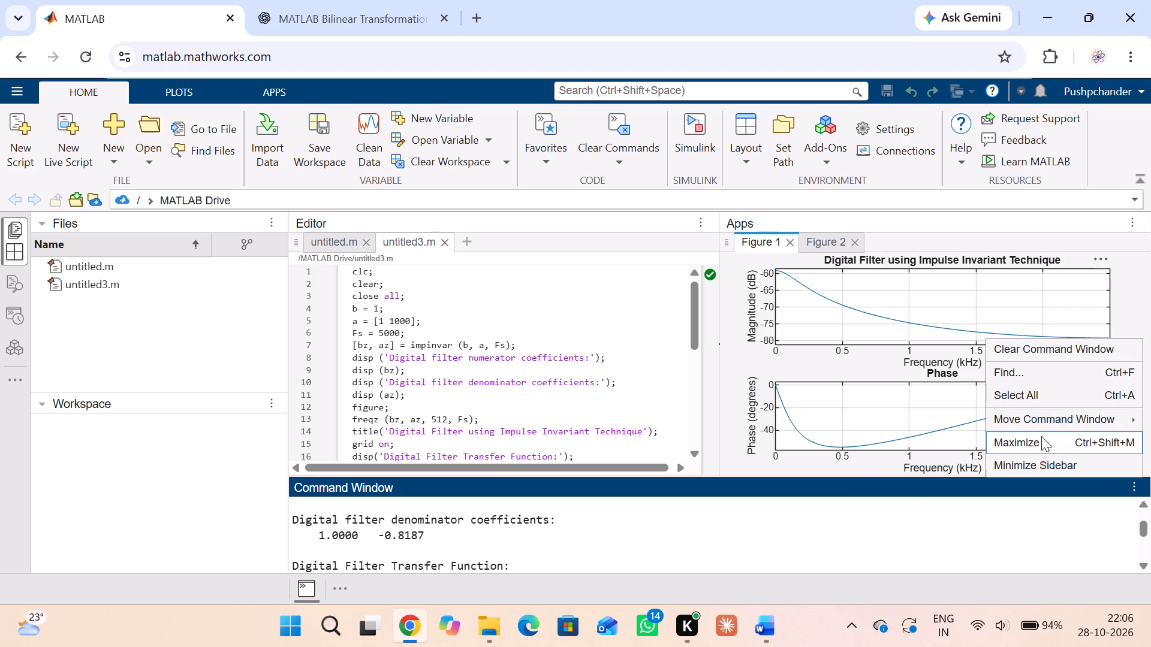
left_click(1041, 436)
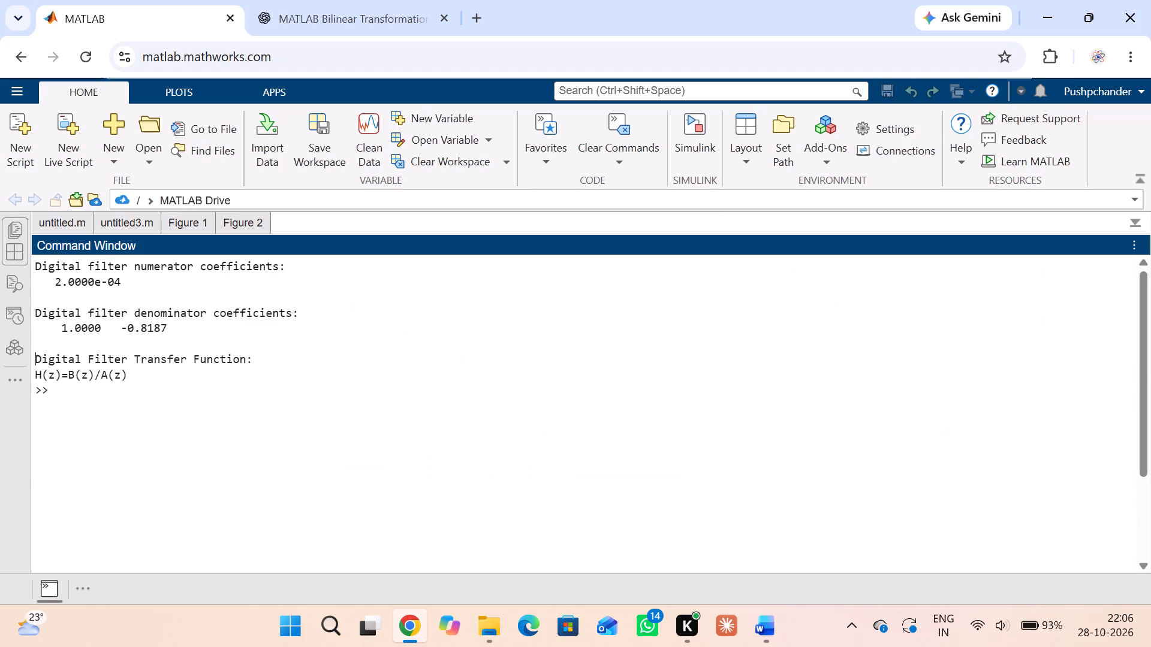
Capture a screen snip of the Command Window output, from its title through the coefficients to the H(z)=B(z)/A(z) line.
scroll(173, 211, "left", 2)
key("shift+super+s")
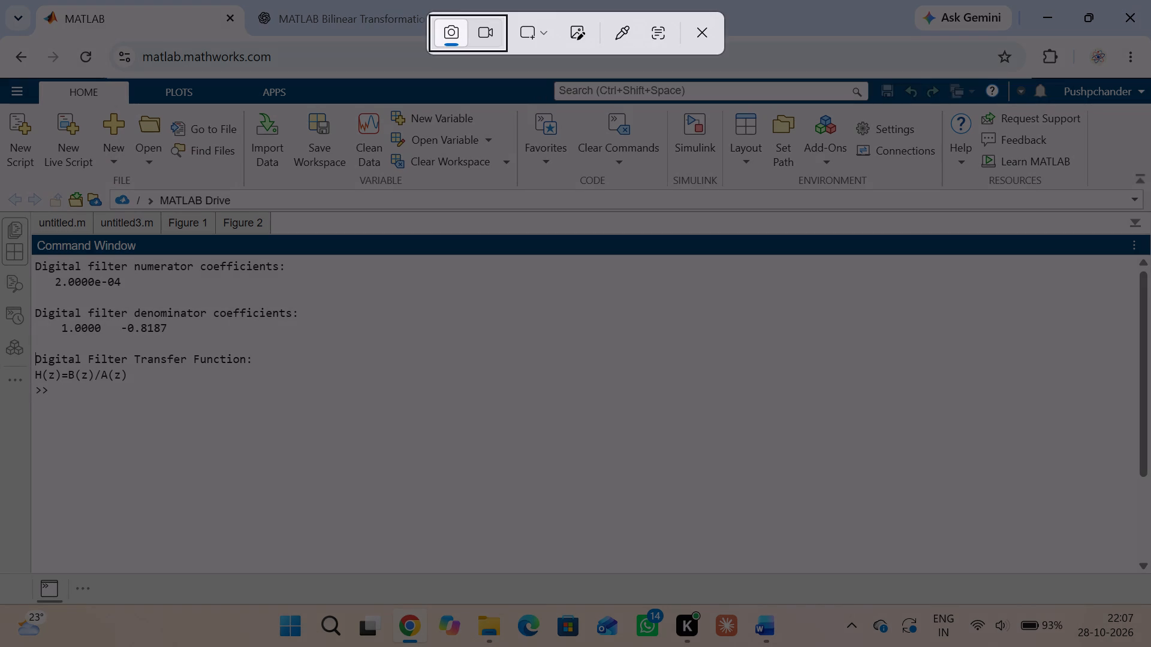
left_click_drag(33, 234, 146, 371)
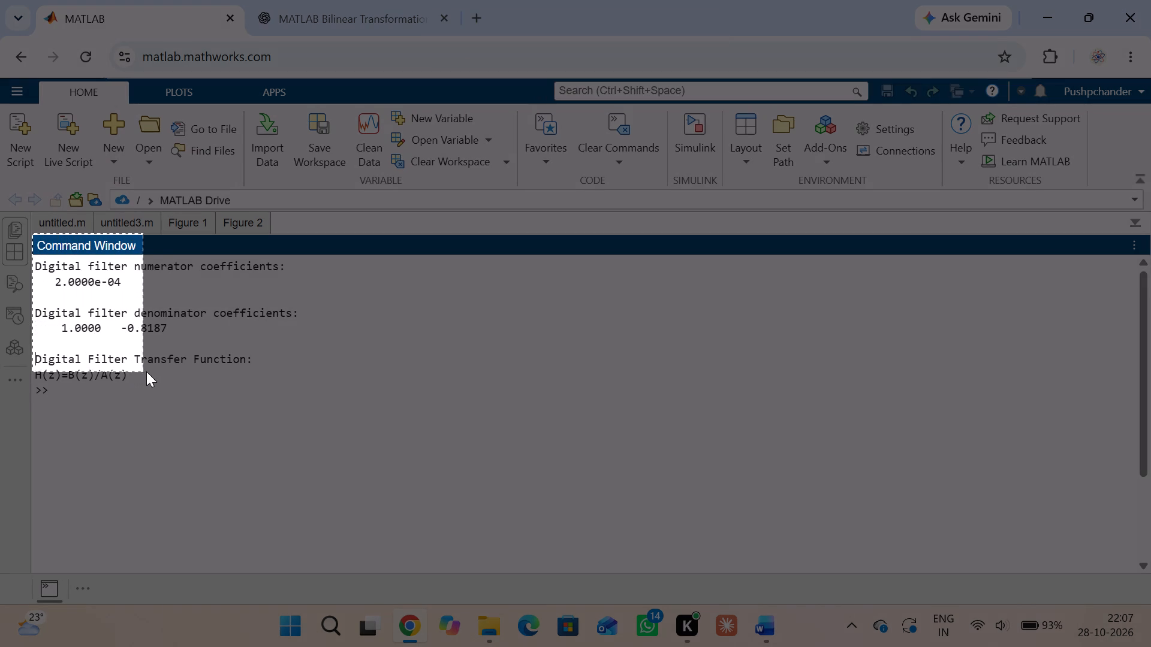
left_click_drag(146, 371, 278, 379)
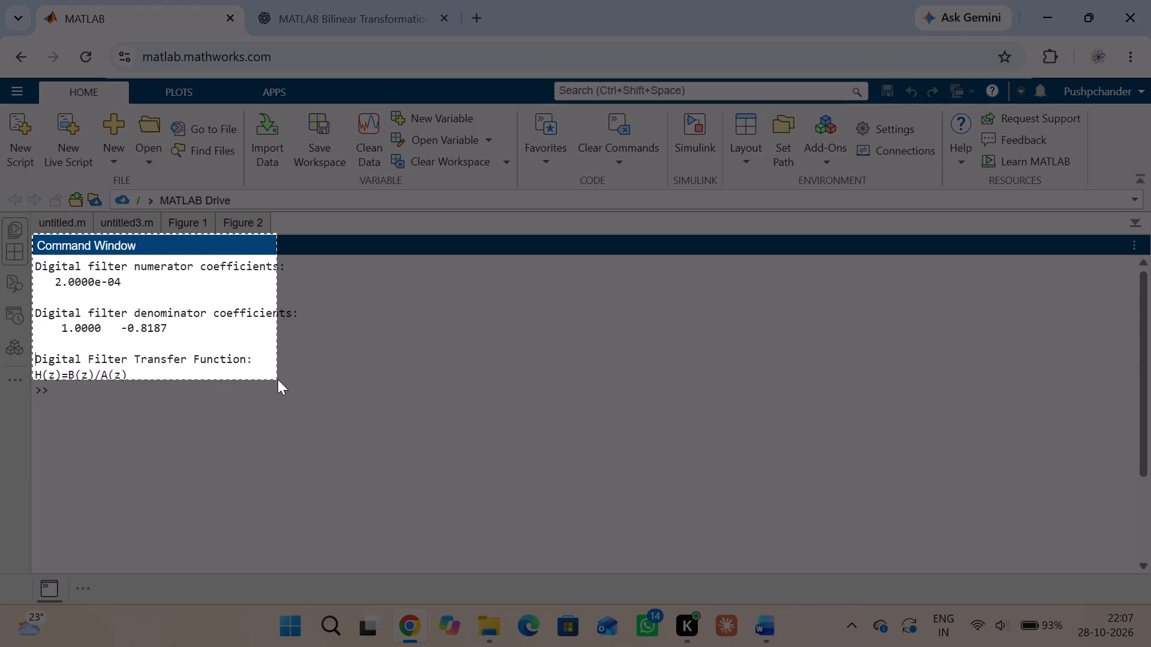
left_click_drag(278, 379, 316, 386)
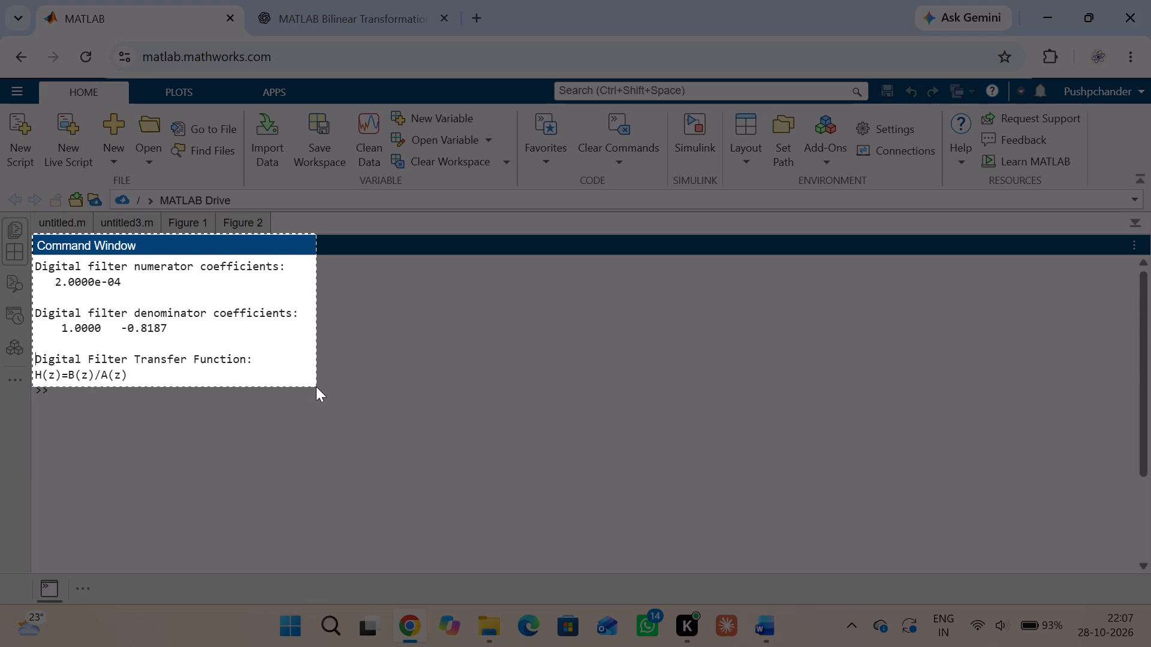
left_click_drag(316, 386, 317, 383)
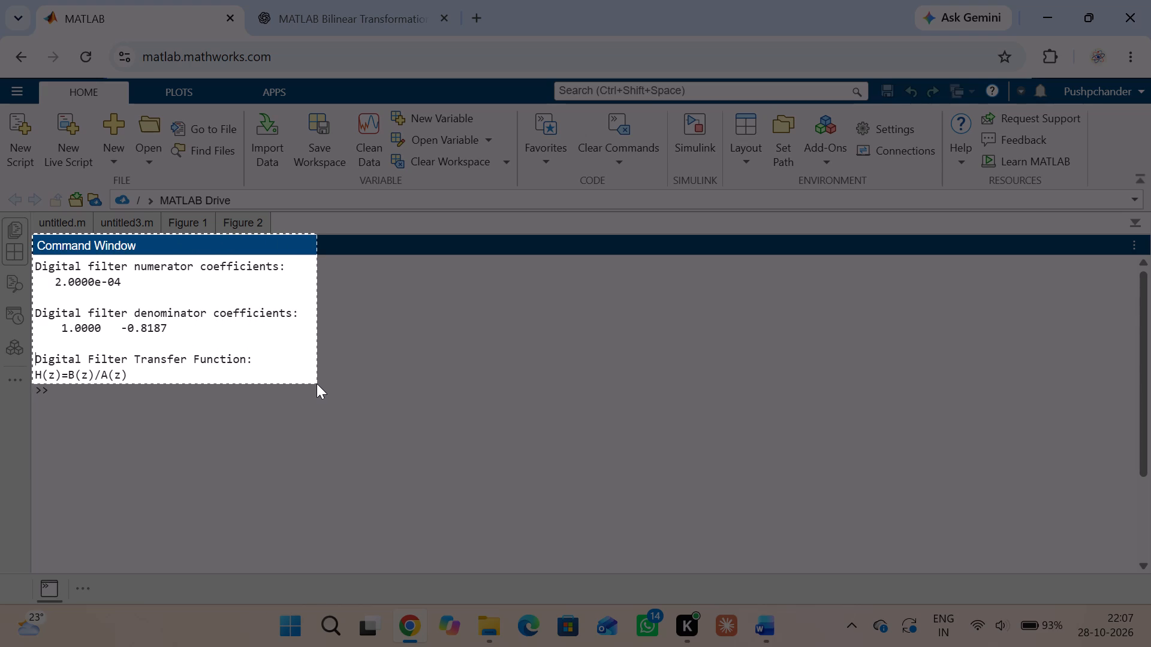
left_click_drag(317, 383, 317, 383)
left_click_drag(317, 383, 312, 383)
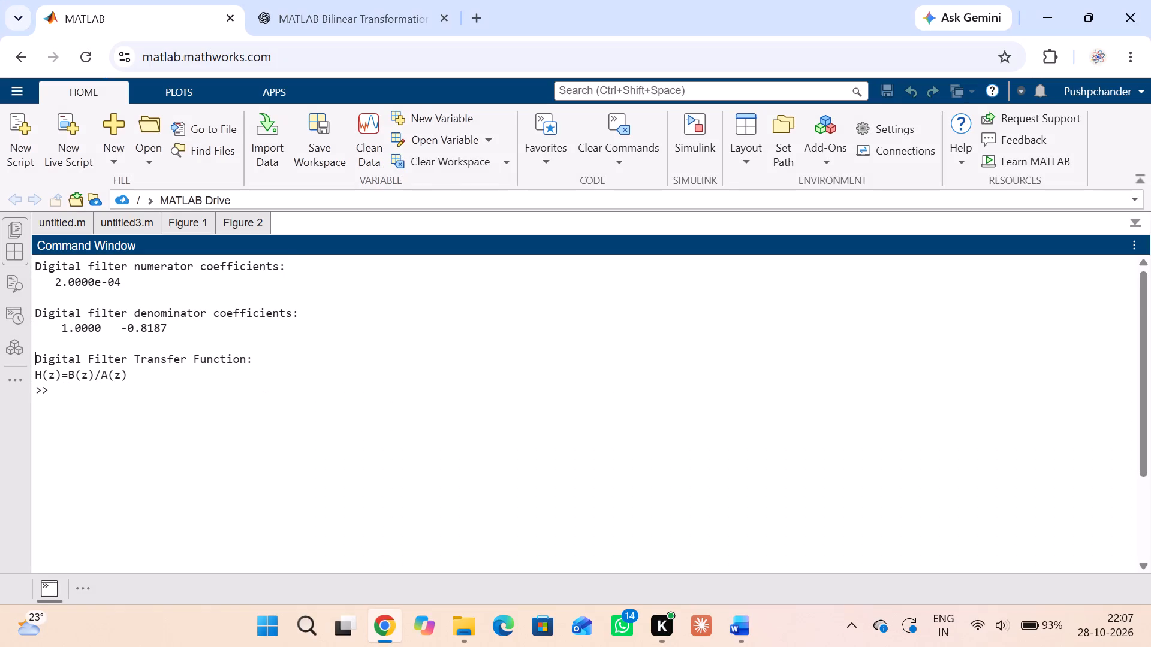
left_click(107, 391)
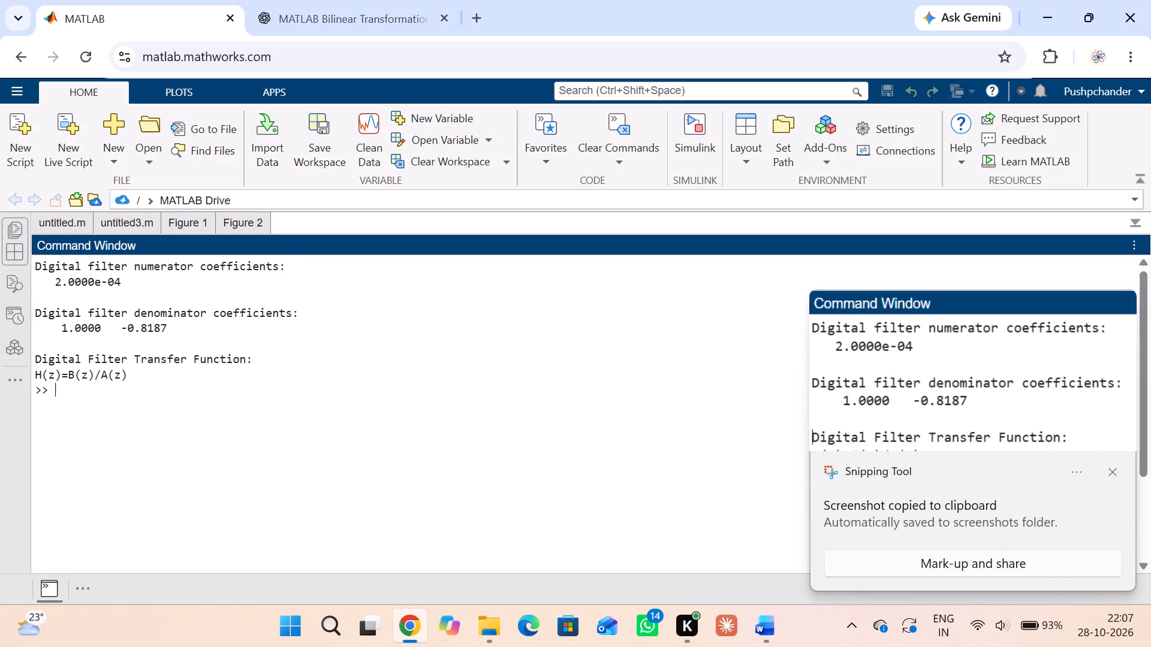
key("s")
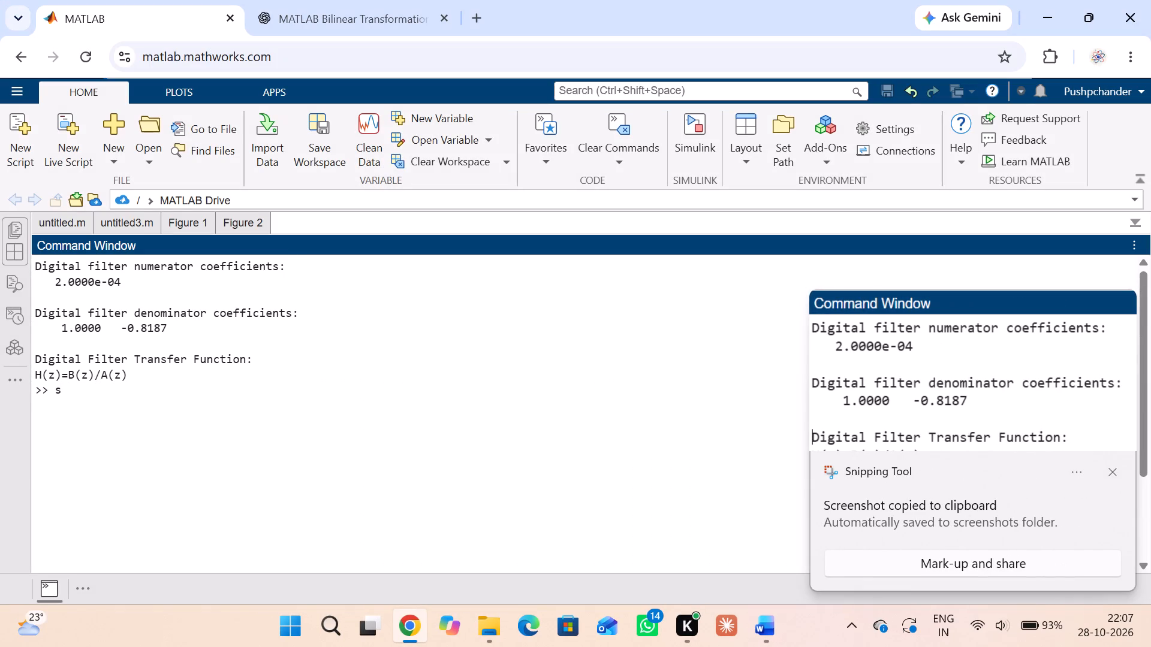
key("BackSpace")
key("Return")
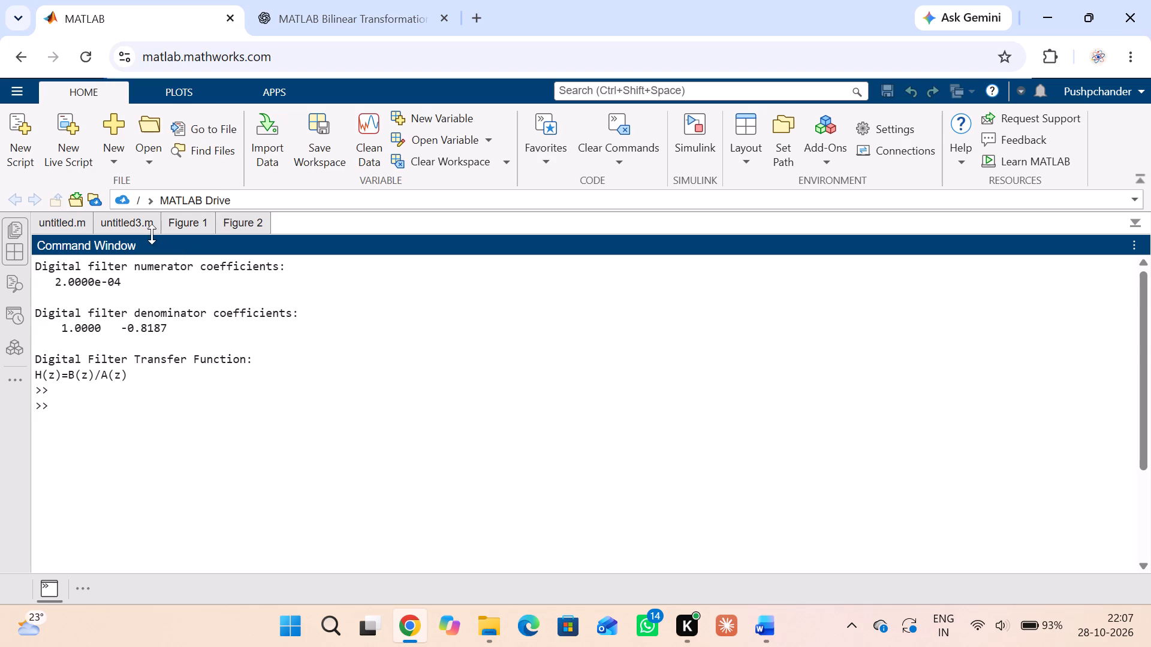
Return from the maximized Command Window to the untitled3.m script and create a new blank script.
left_click(128, 226)
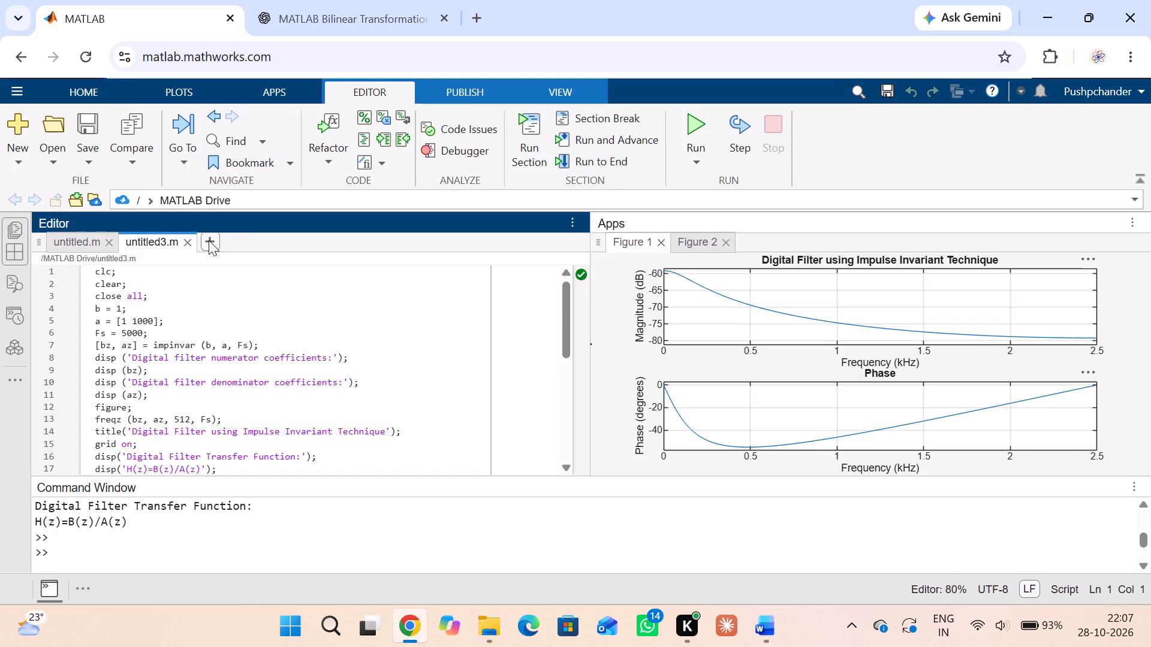
left_click(209, 240)
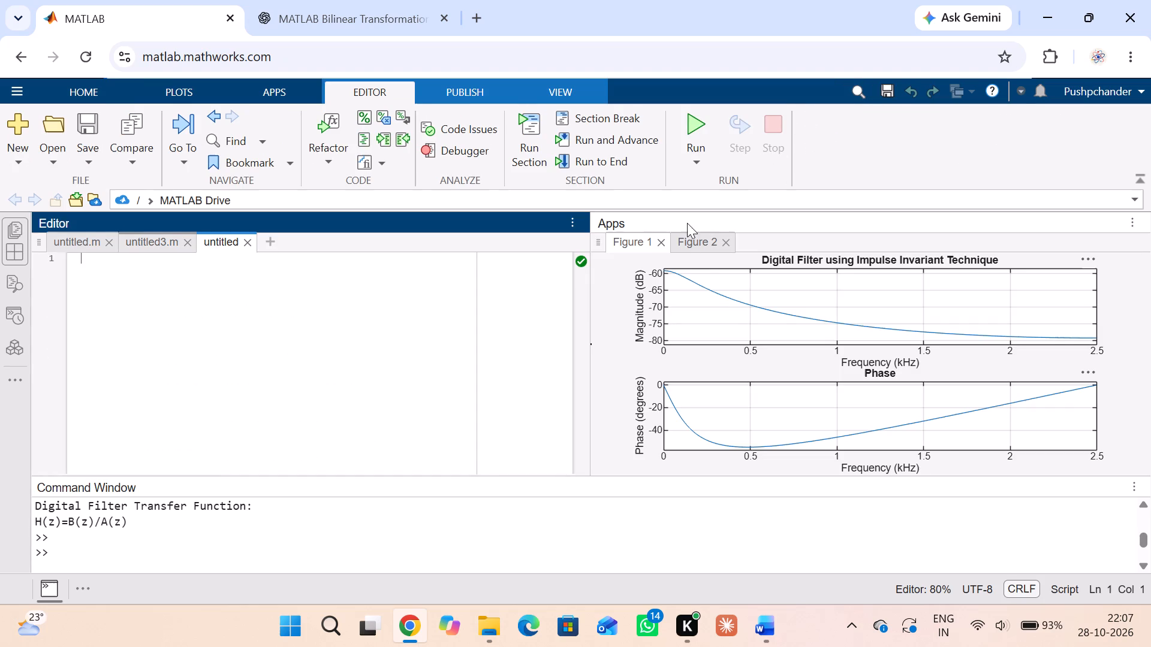
Bring up the Figure 2 impulse response plot and close the Apps panel containing both figures.
left_click(691, 238)
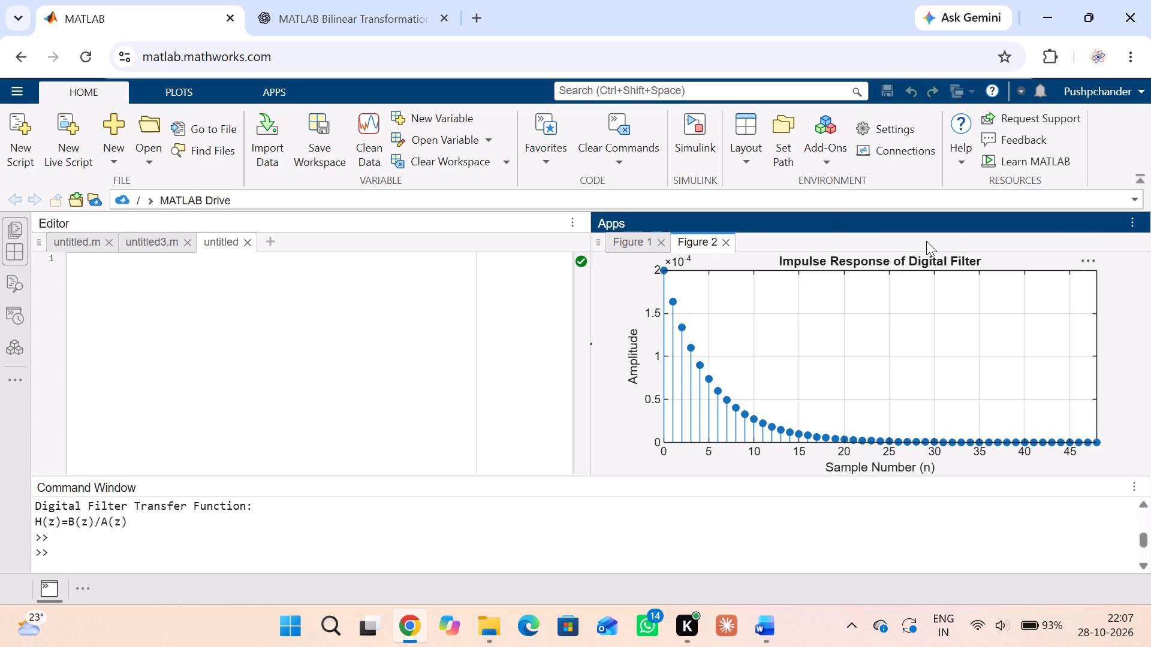
left_click(1126, 223)
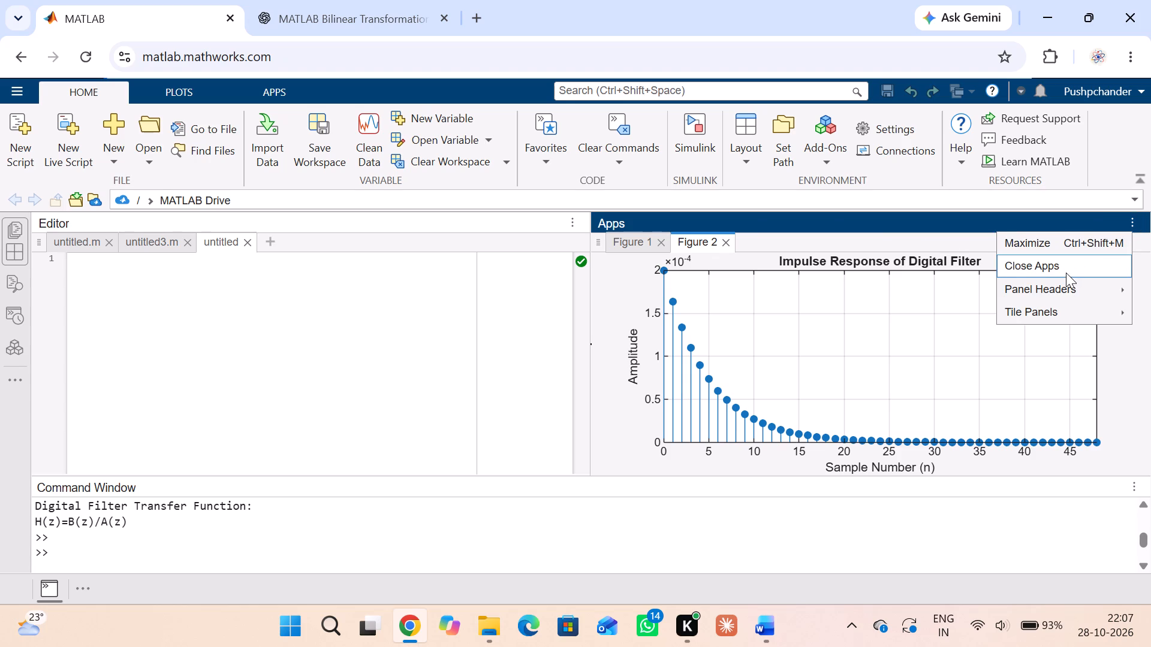
left_click(1066, 273)
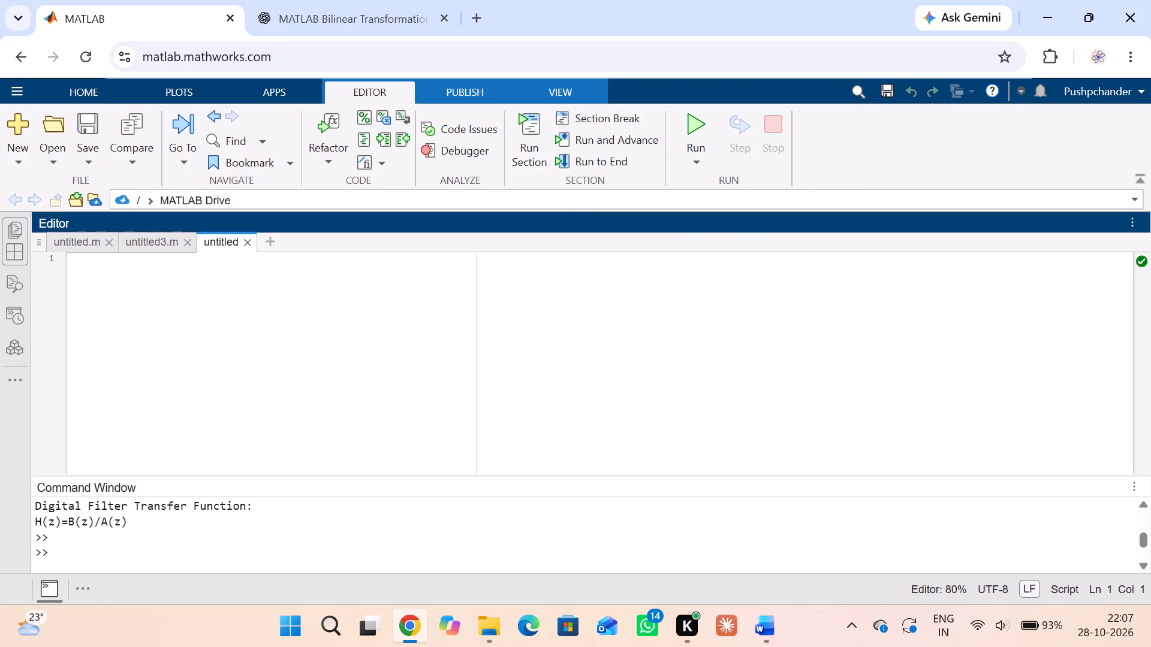
Switch to Word and review the Experiment 11 report through its Result section, checking the MATLAB Function and Calculation headings.
left_click(774, 636)
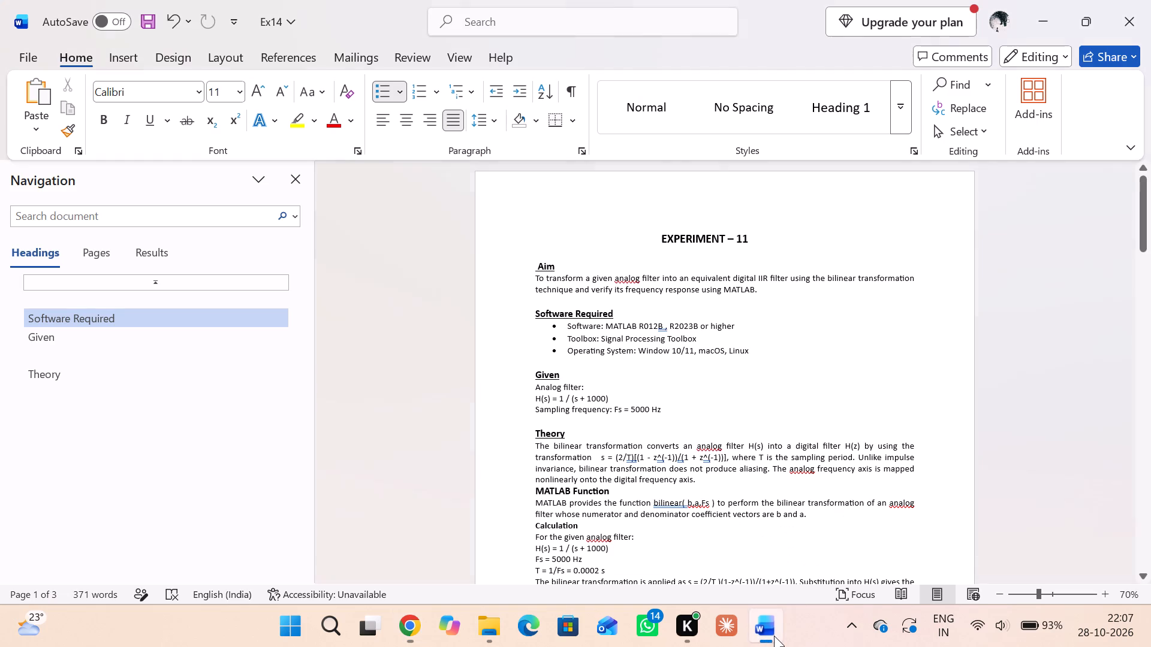
scroll(658, 522, "down", 2)
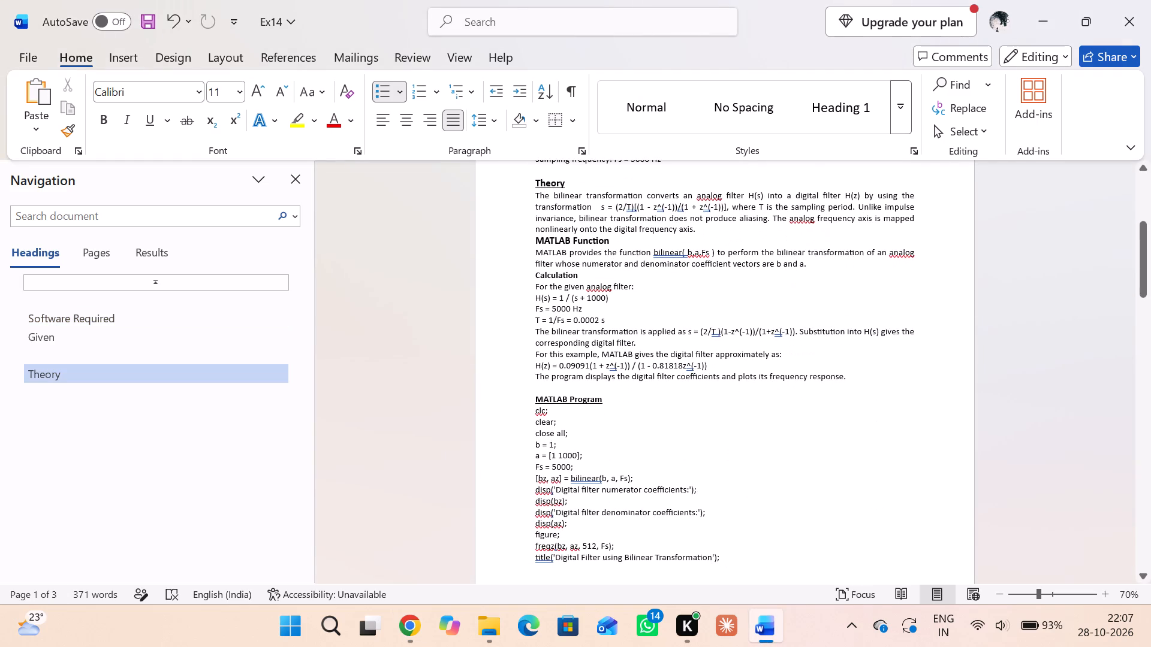
scroll(658, 522, "down", 2)
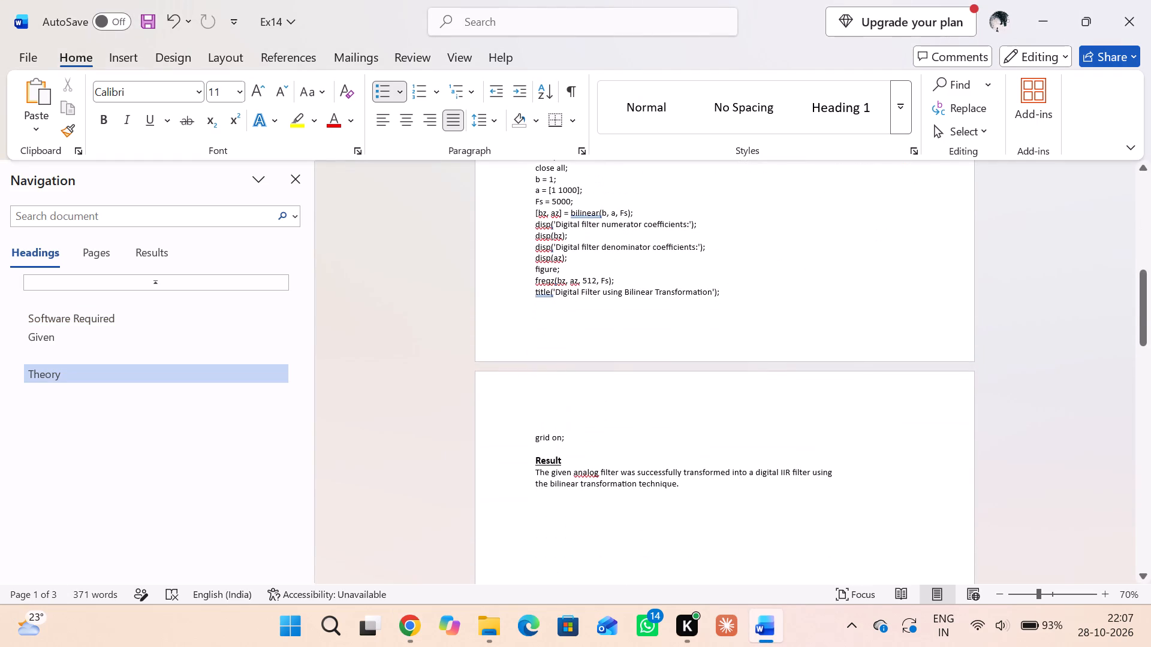
scroll(641, 482, "up", 2)
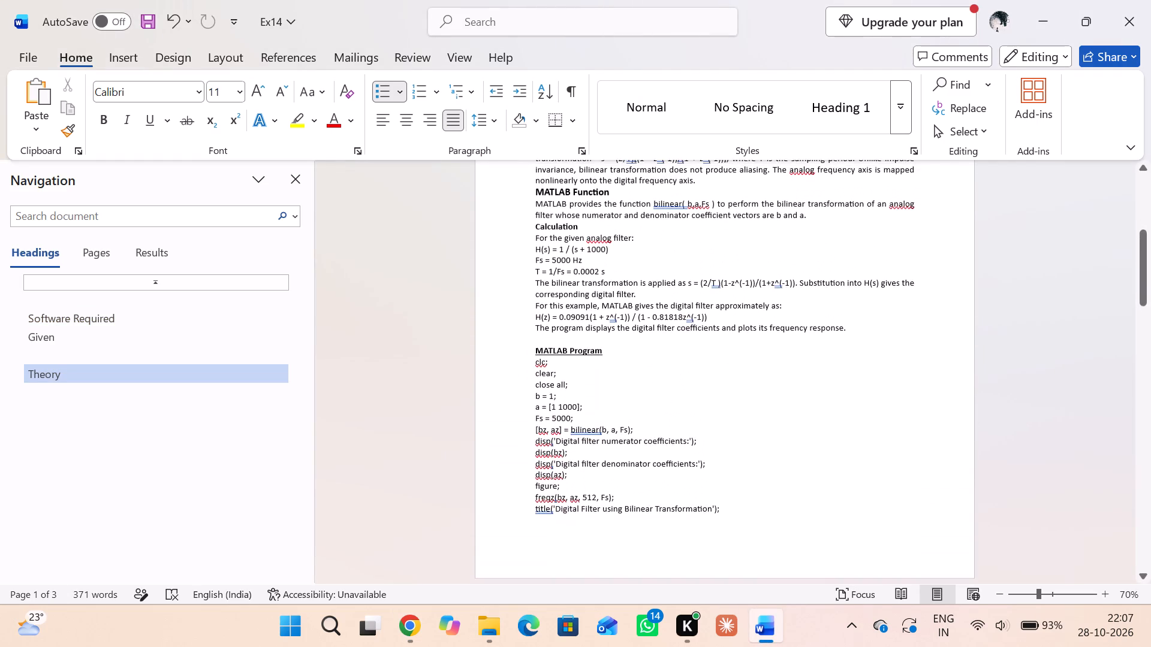
scroll(641, 482, "up", 2)
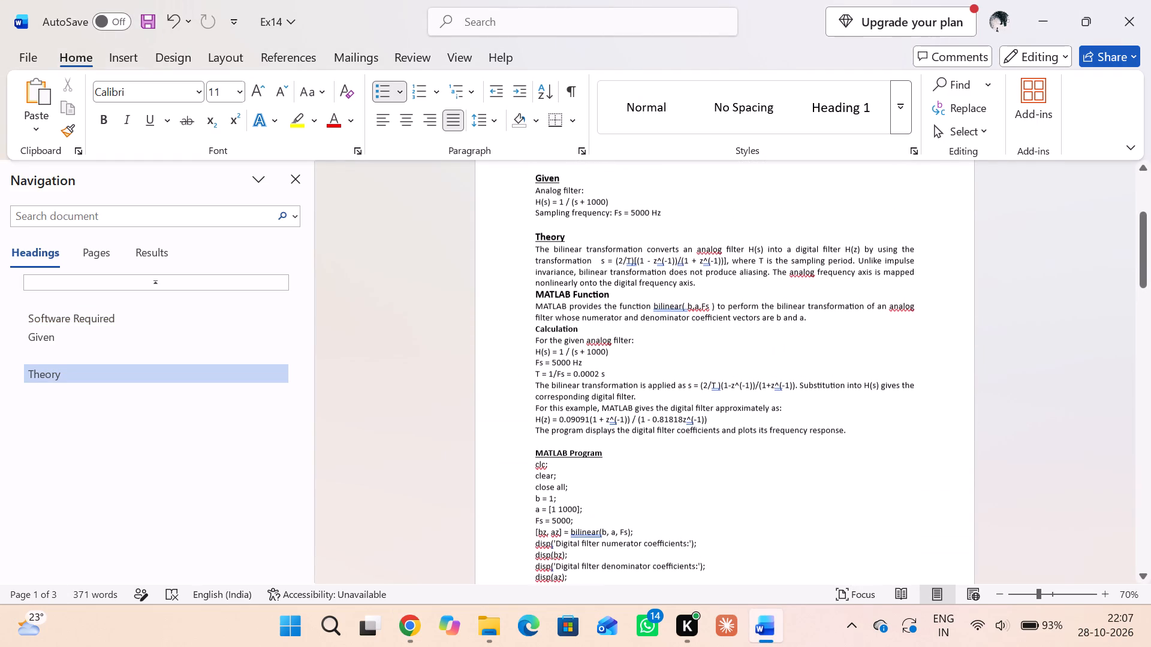
scroll(641, 482, "up", 1)
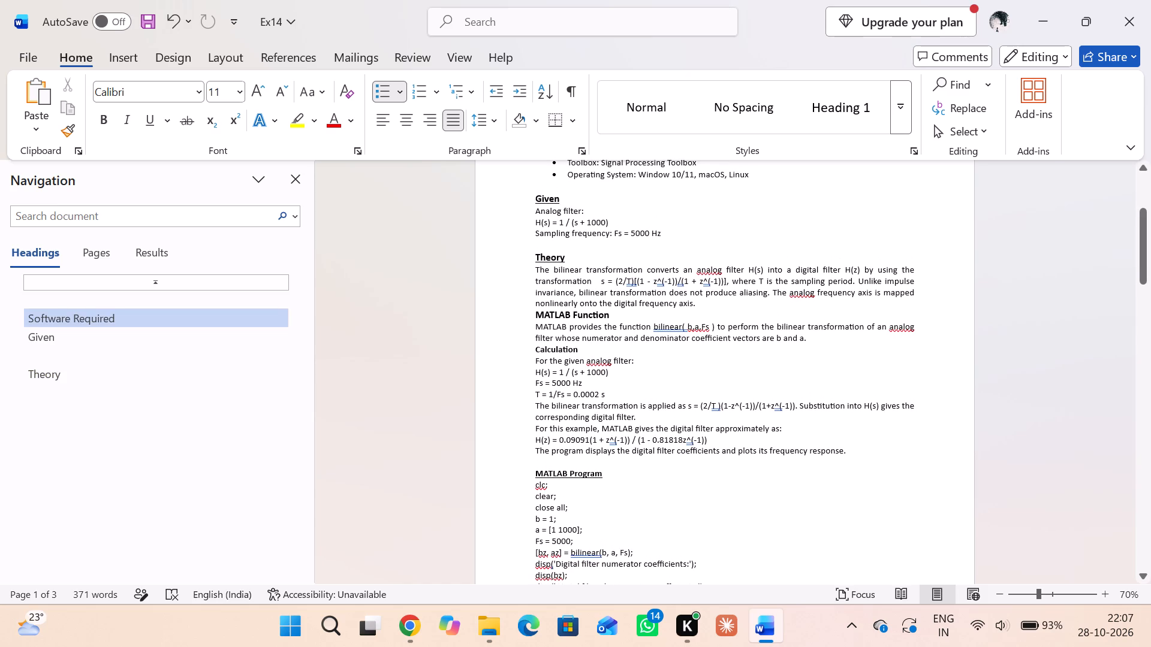
left_click(597, 309)
left_click(578, 343)
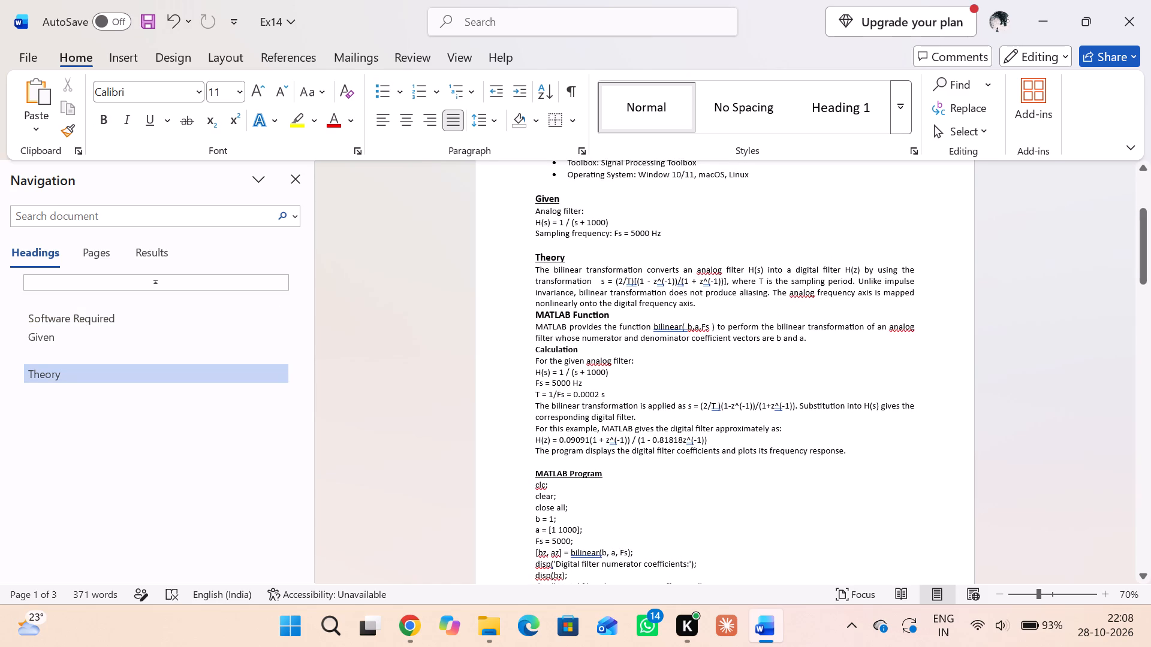
left_click(580, 352)
left_click(598, 311)
Set the font size of the MATLAB Function heading to 11.
left_click_drag(616, 312, 556, 316)
left_click(668, 258)
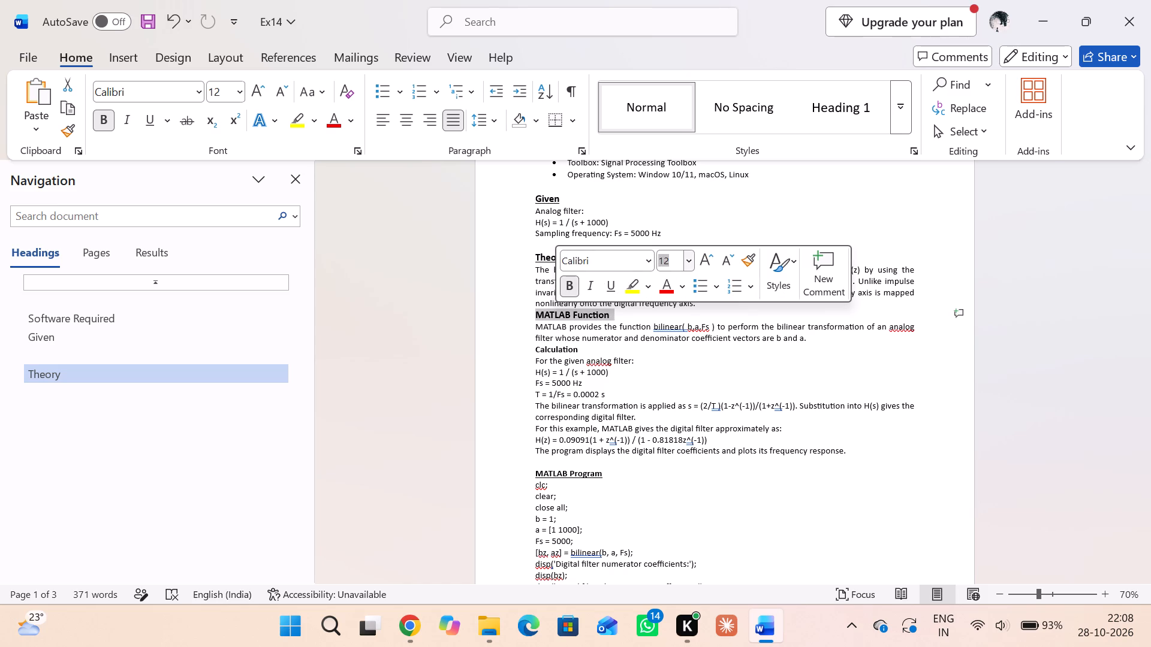
type("11")
key("Return")
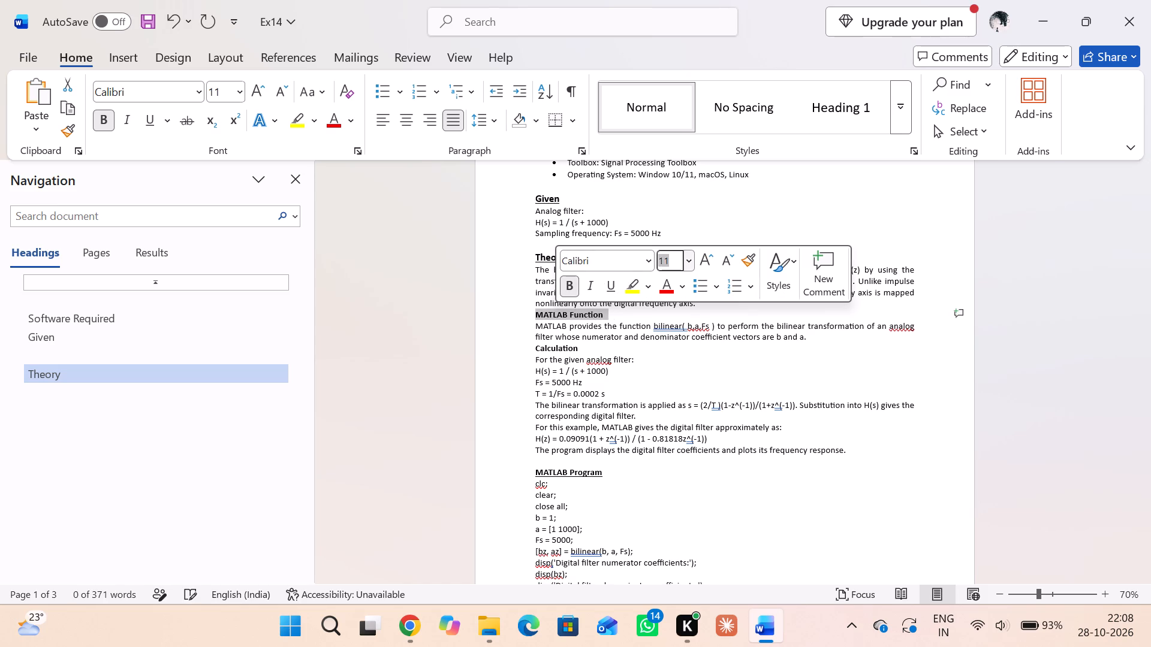
left_click(446, 403)
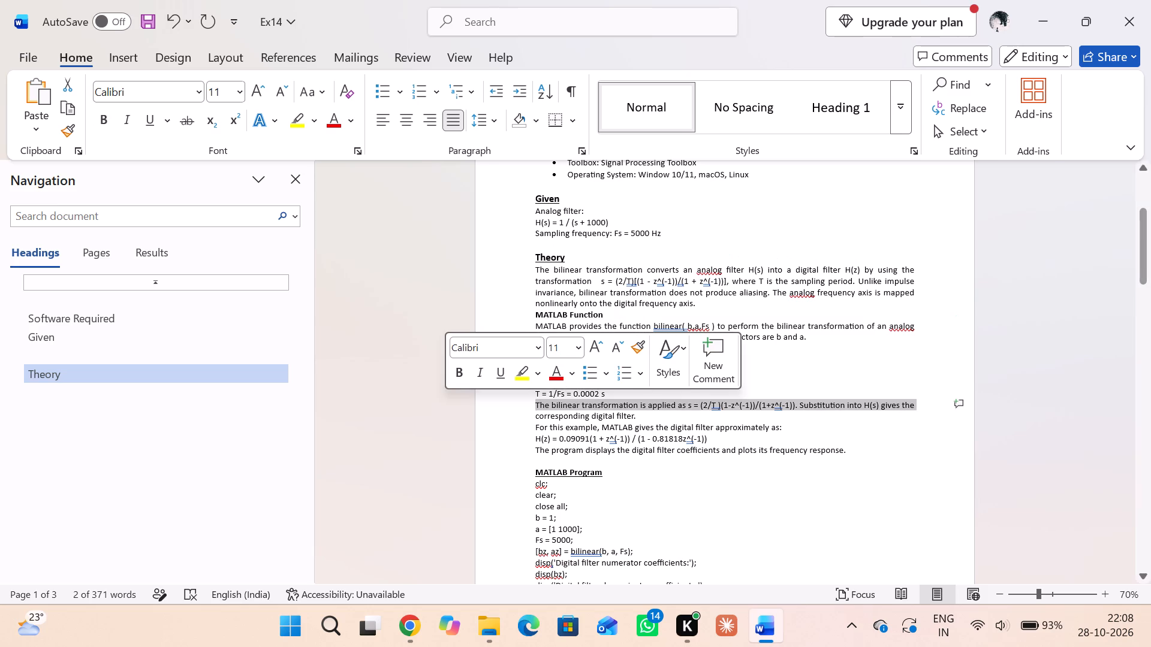
Join the "T = 1/Fs = 0.0002 s" line onto the "Fs = 5000 Hz" line in the Calculation section, separated by a comma.
scroll(761, 484, "down", 1)
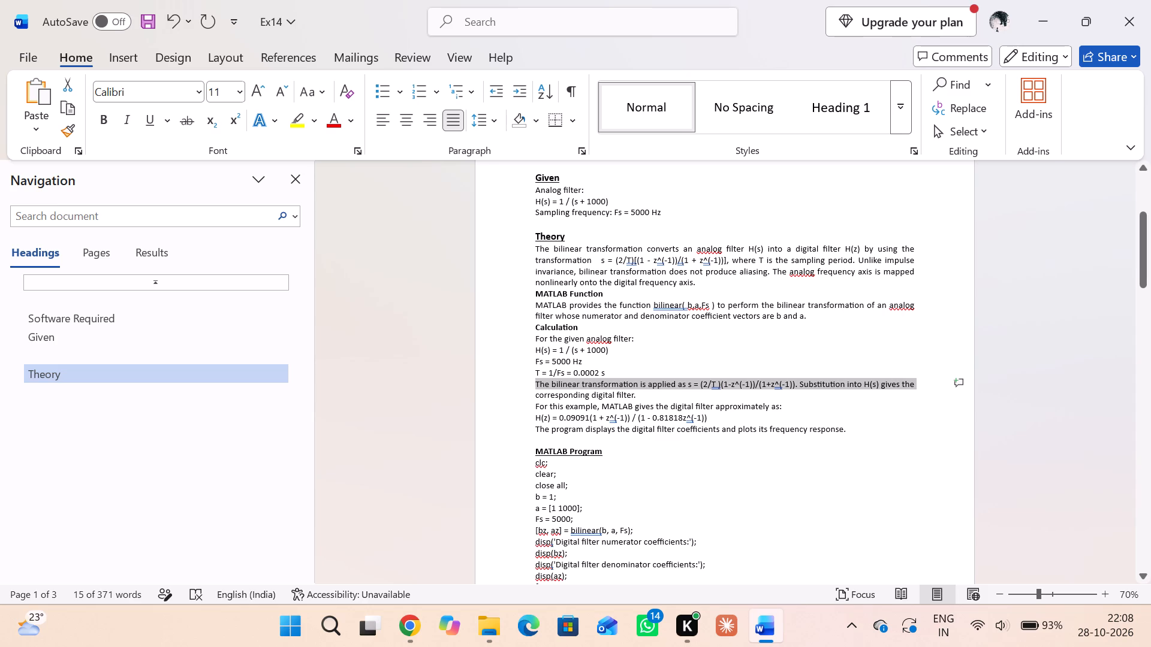
left_click(535, 370)
key("BackSpace")
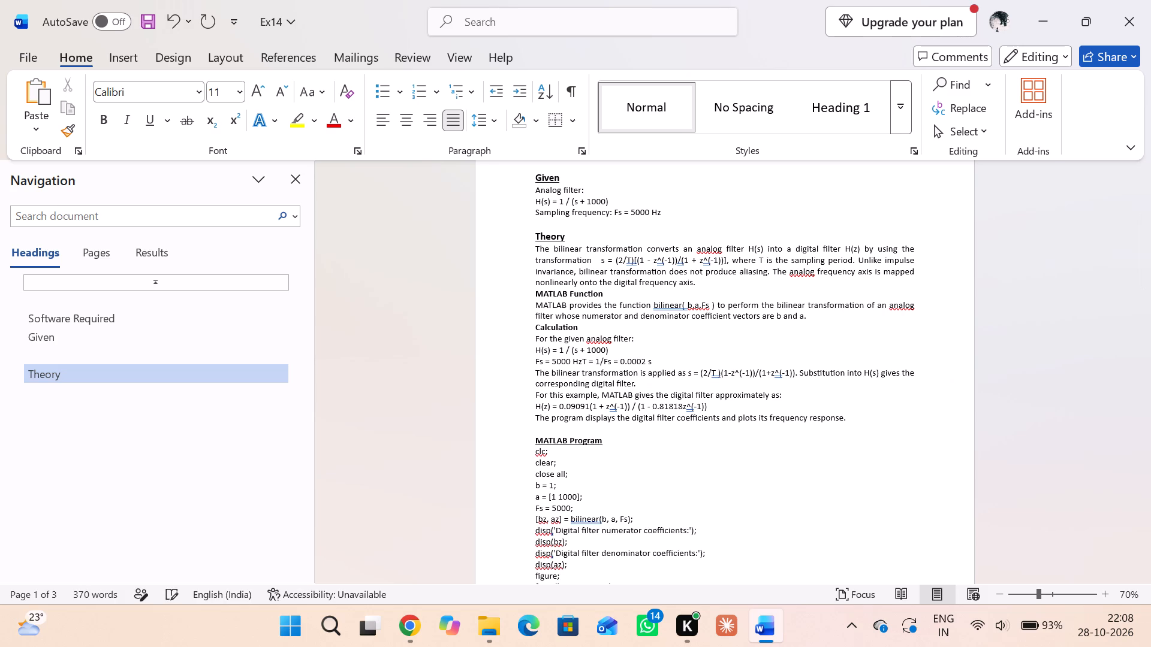
key("space")
key("comma")
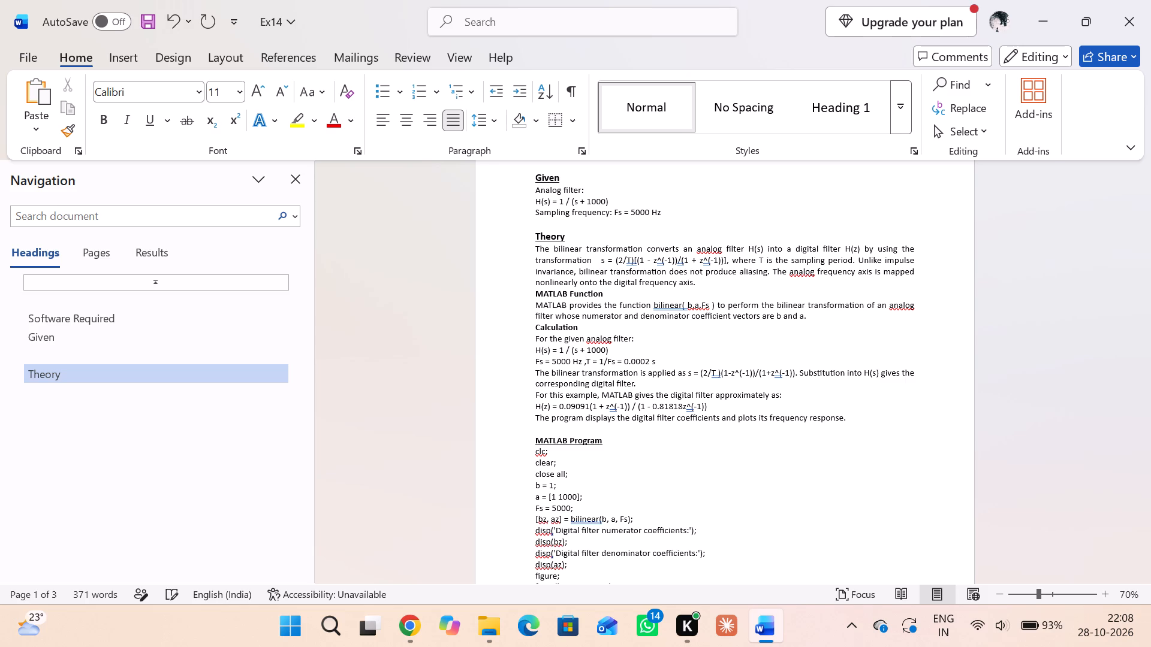
key("space")
Enter the heading text "Command Window Ouput" on the empty line above the Result heading on page 2.
scroll(575, 402, "down", 2)
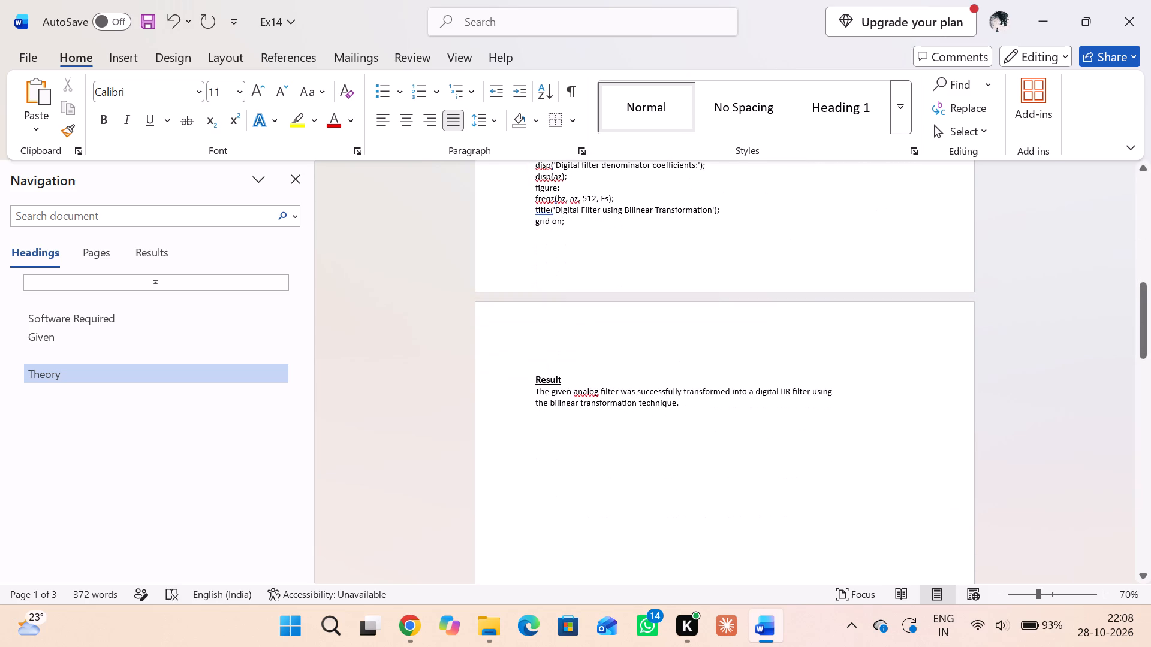
left_click(557, 335)
scroll(557, 335, "down", 5)
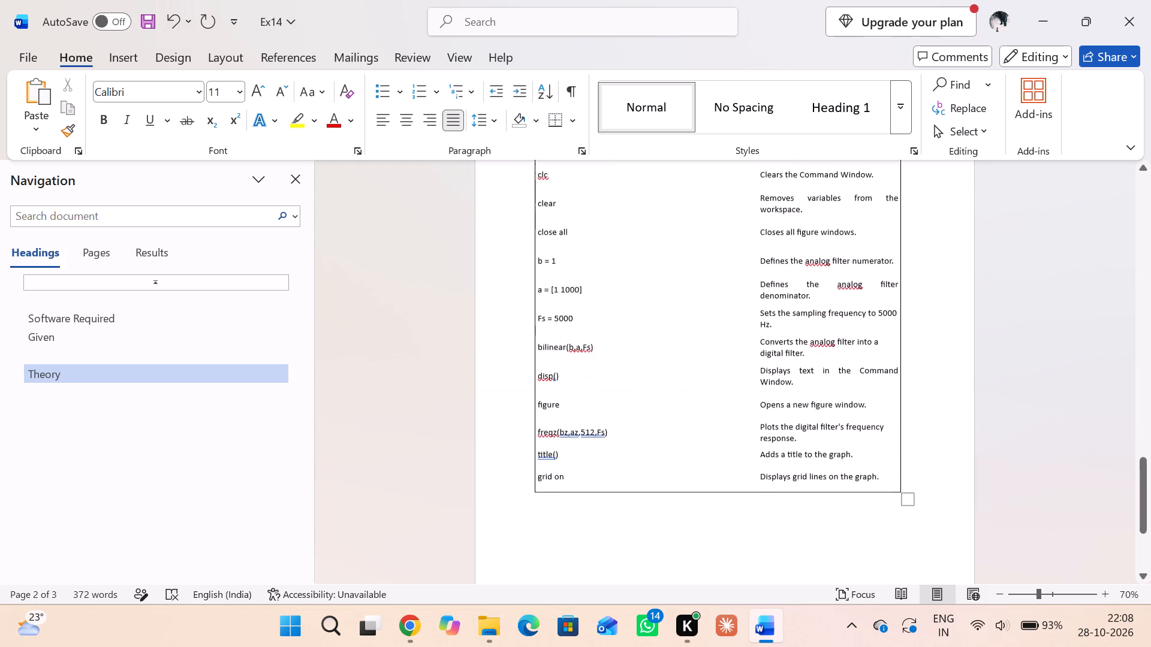
scroll(557, 335, "up", 4)
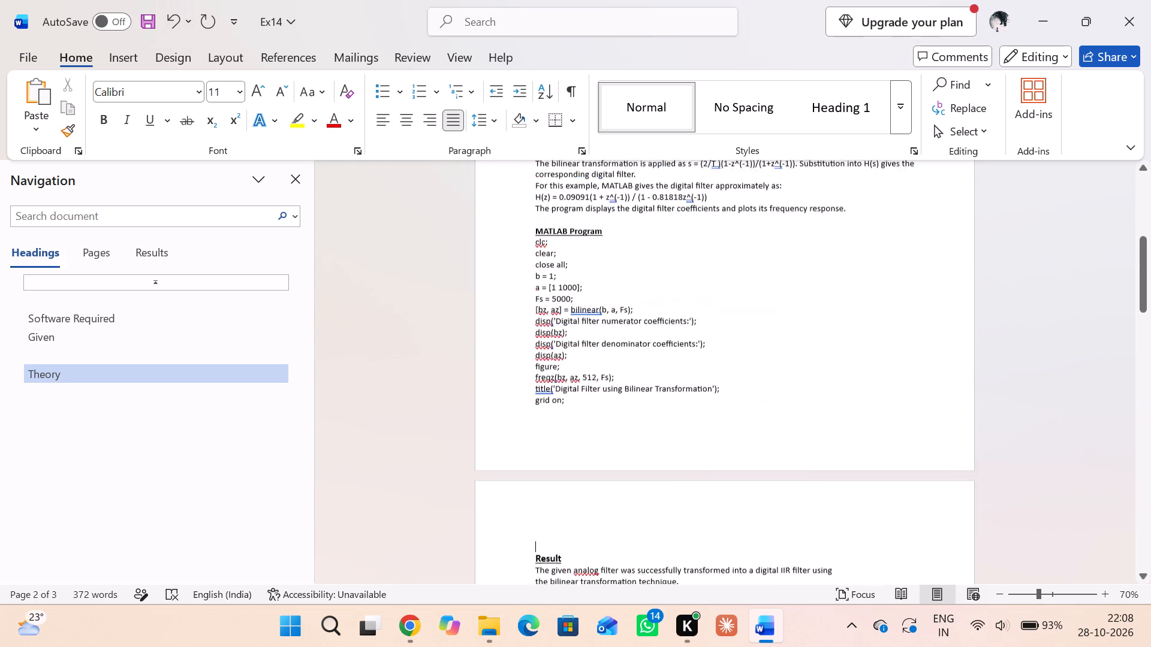
scroll(557, 335, "up", 1)
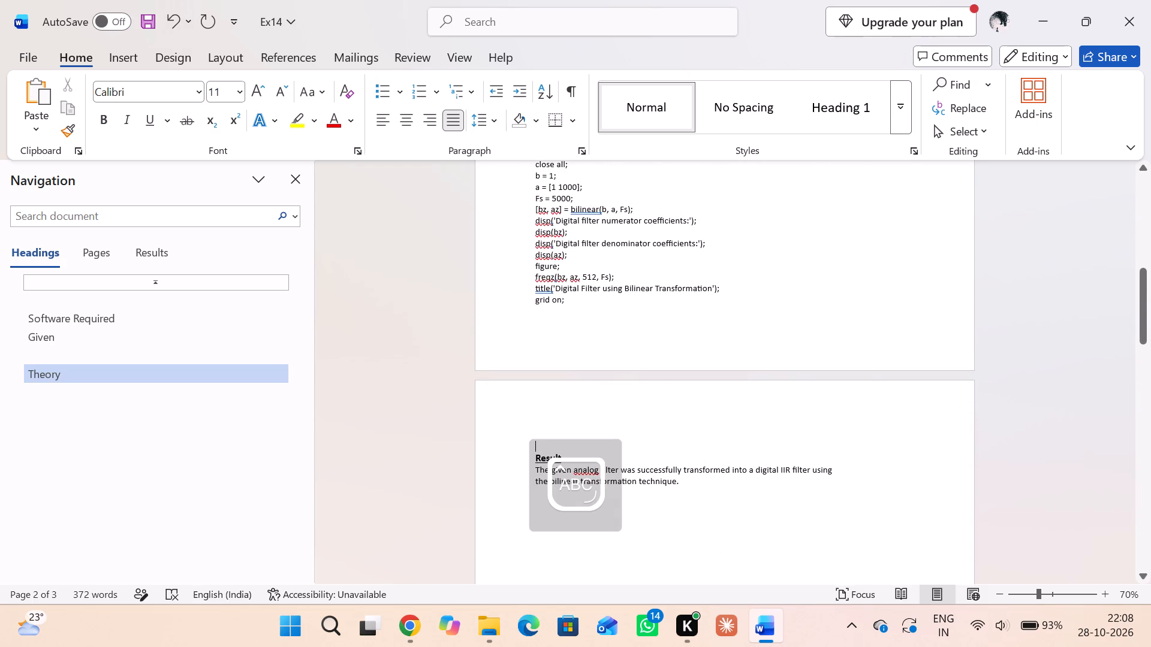
key("c")
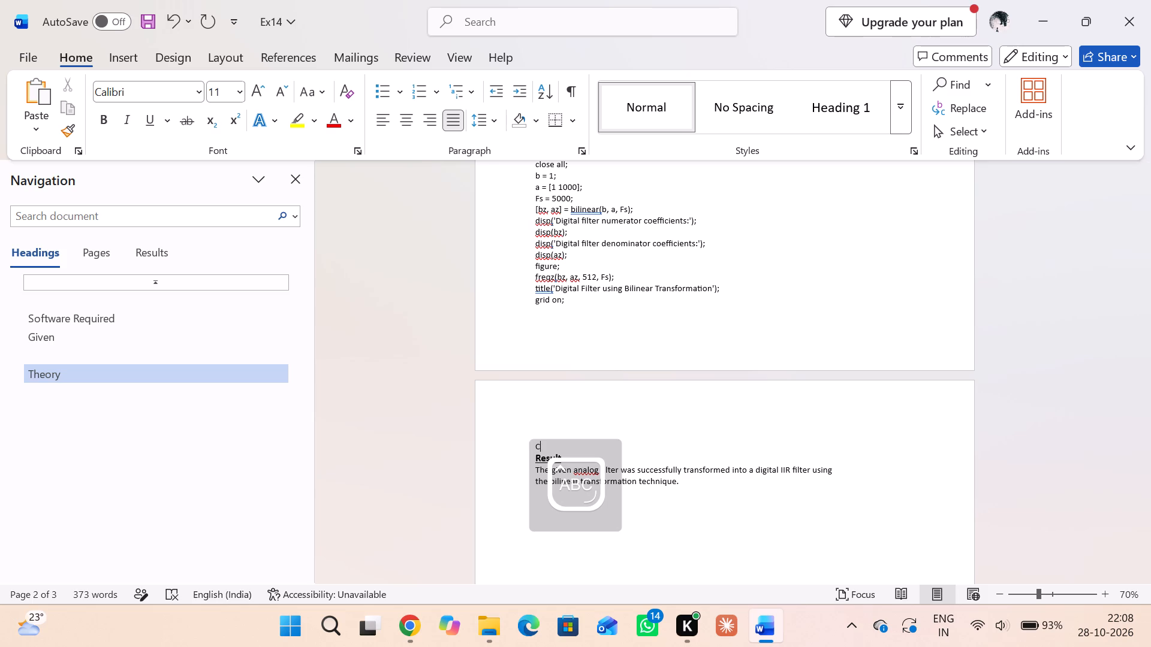
type("OMM")
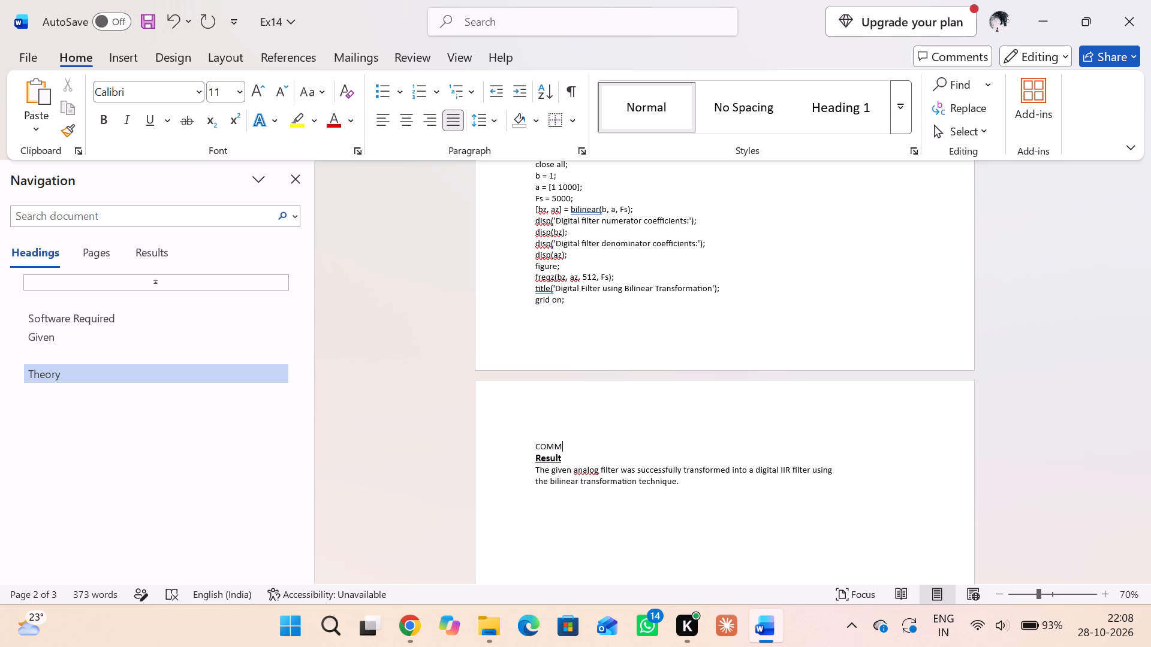
key("BackSpace")
key("BackSpace")
key("BackSpace")
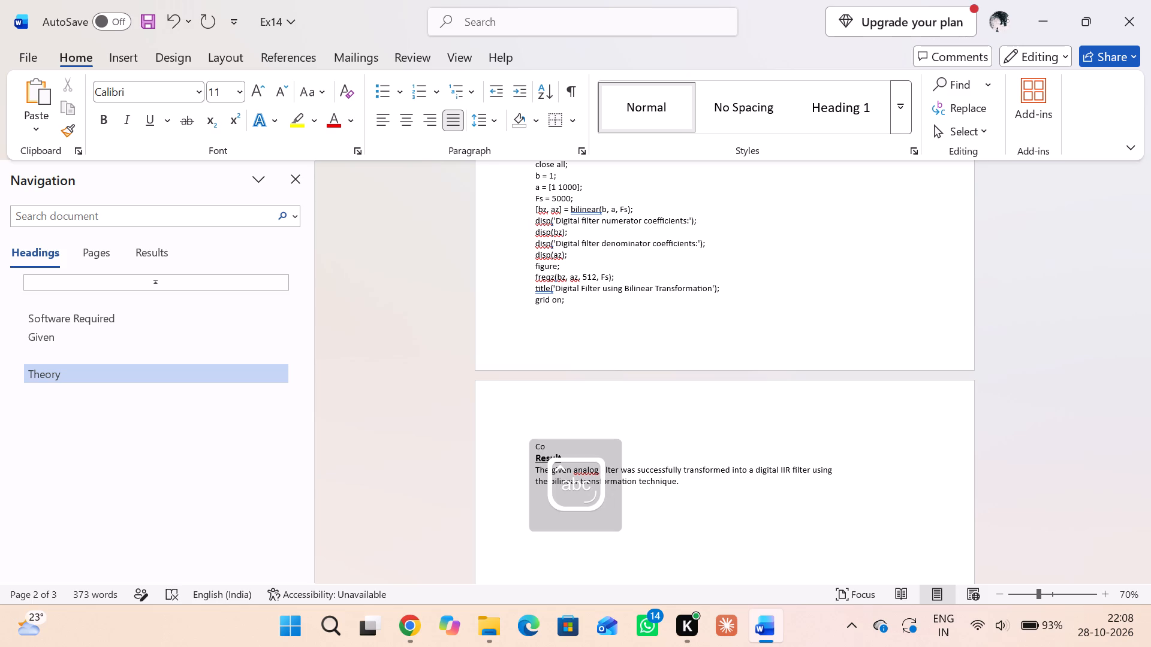
type("and")
key("space")
key("w")
type("indow")
key("space")
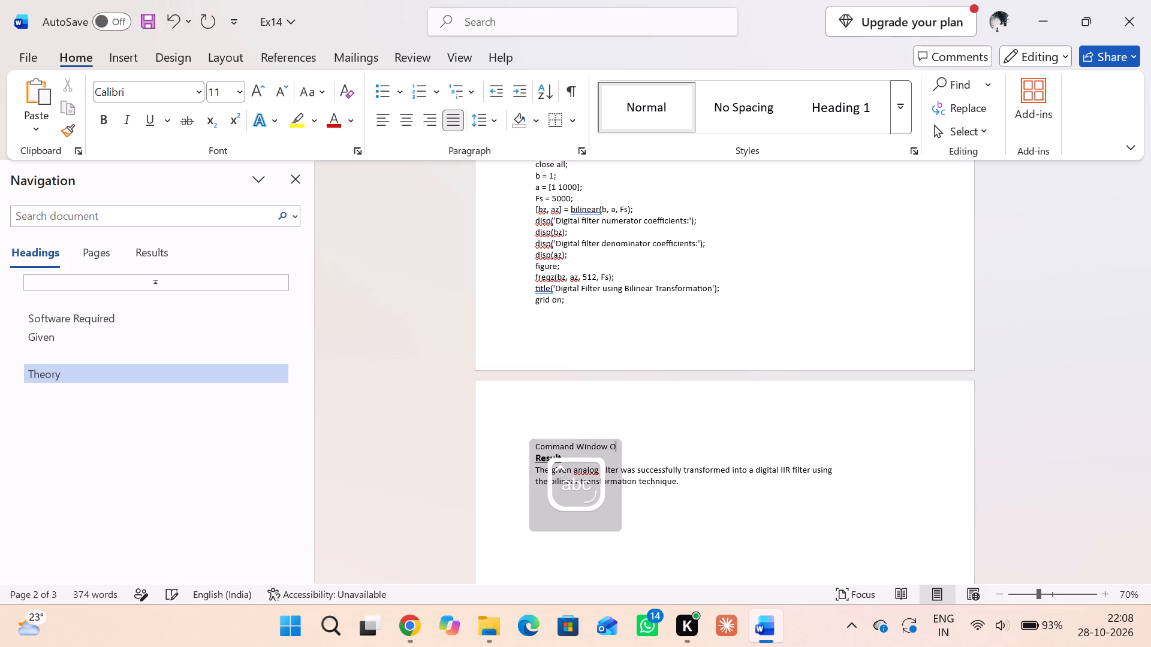
type("uput")
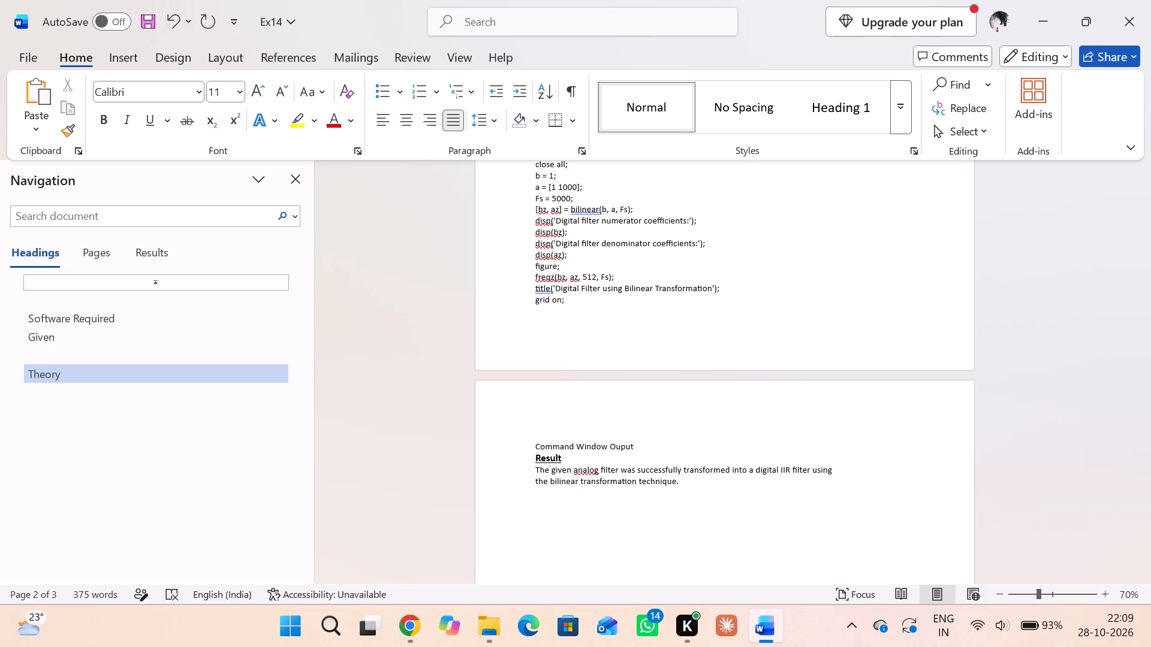
Format the Command Window Ouput heading as 12 pt, bold and underlined.
left_click_drag(642, 447, 570, 449)
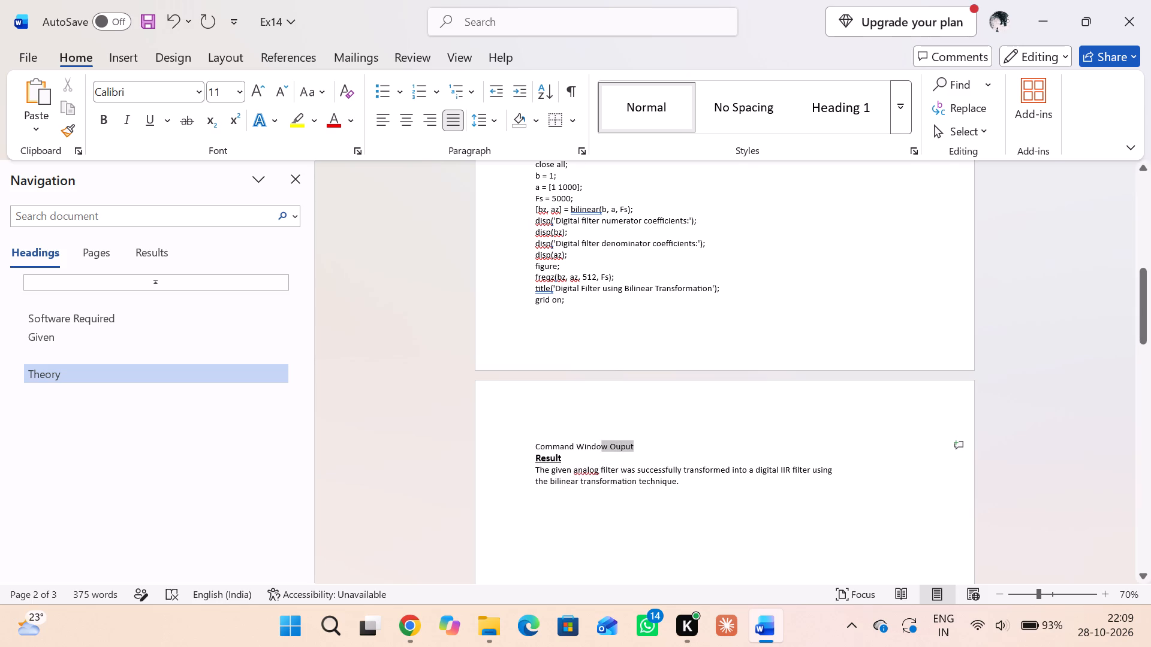
left_click_drag(570, 449, 546, 449)
left_click(661, 395)
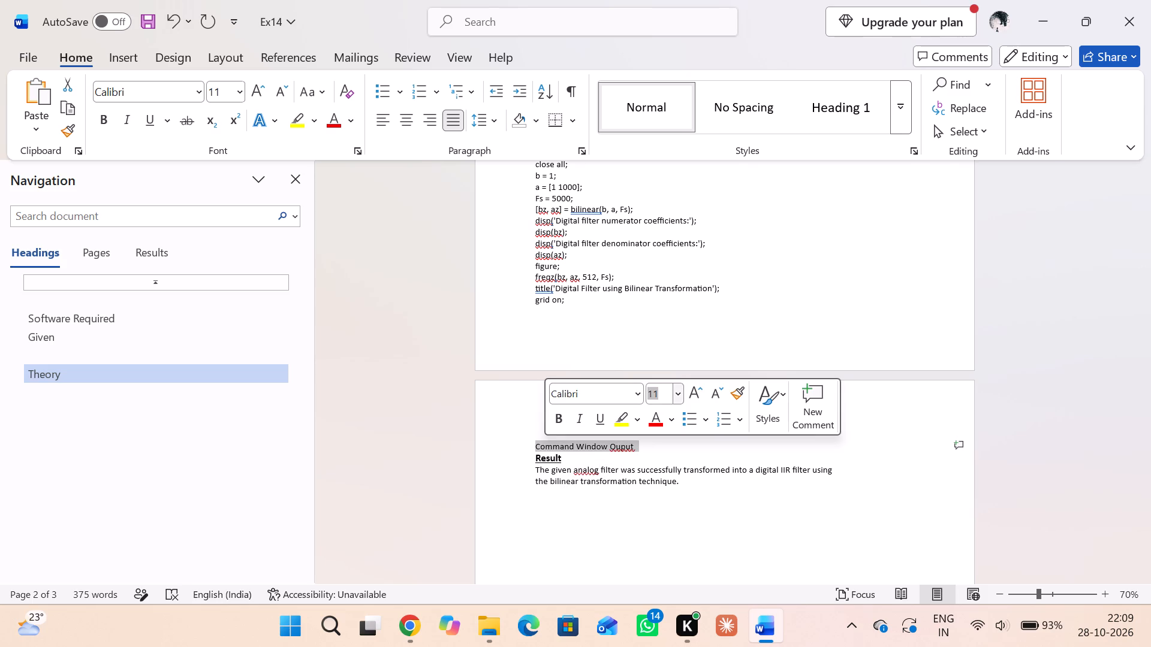
type("12")
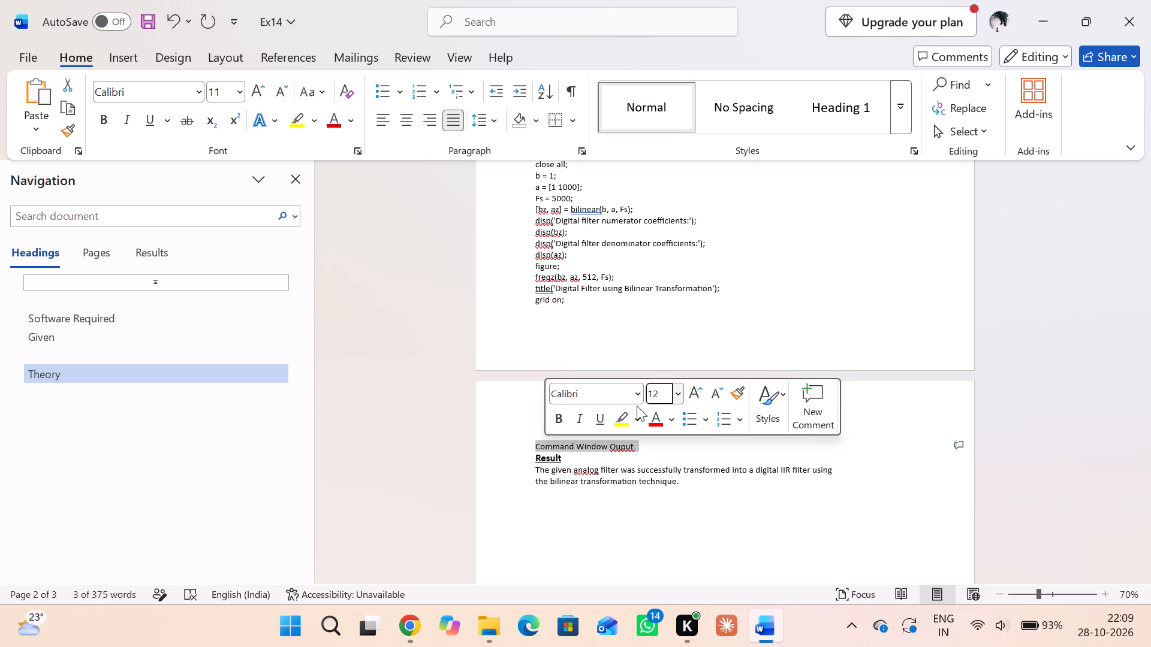
left_click(563, 421)
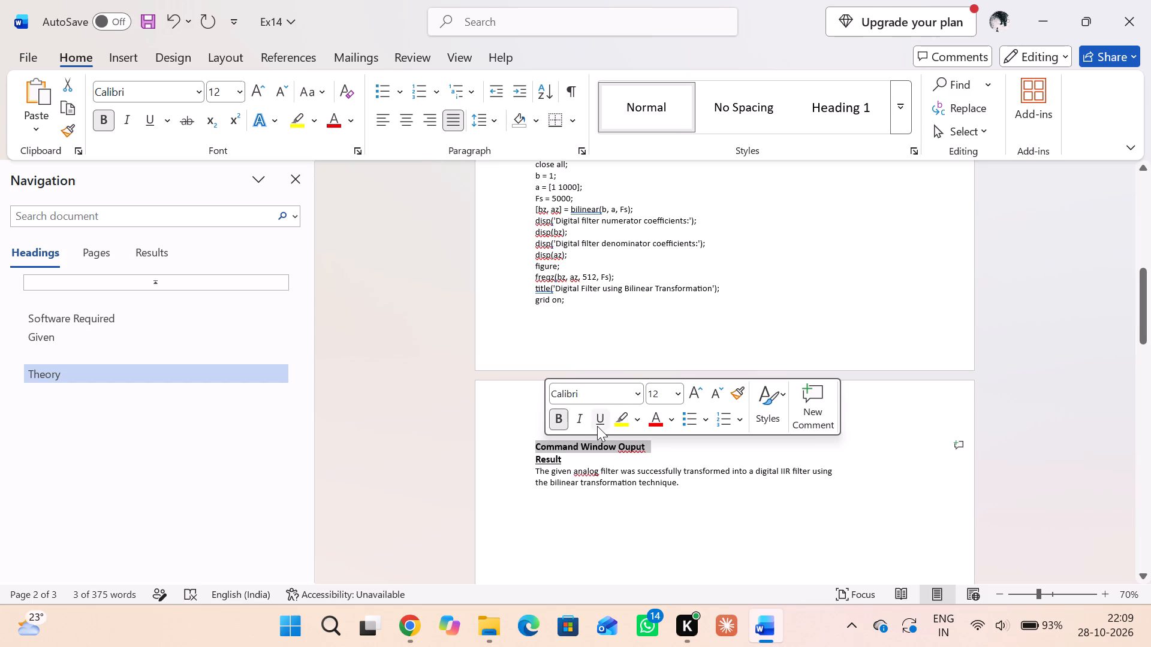
left_click(597, 426)
Insert ten blank lines between the Command Window Ouput heading and the Result heading.
key("Return")
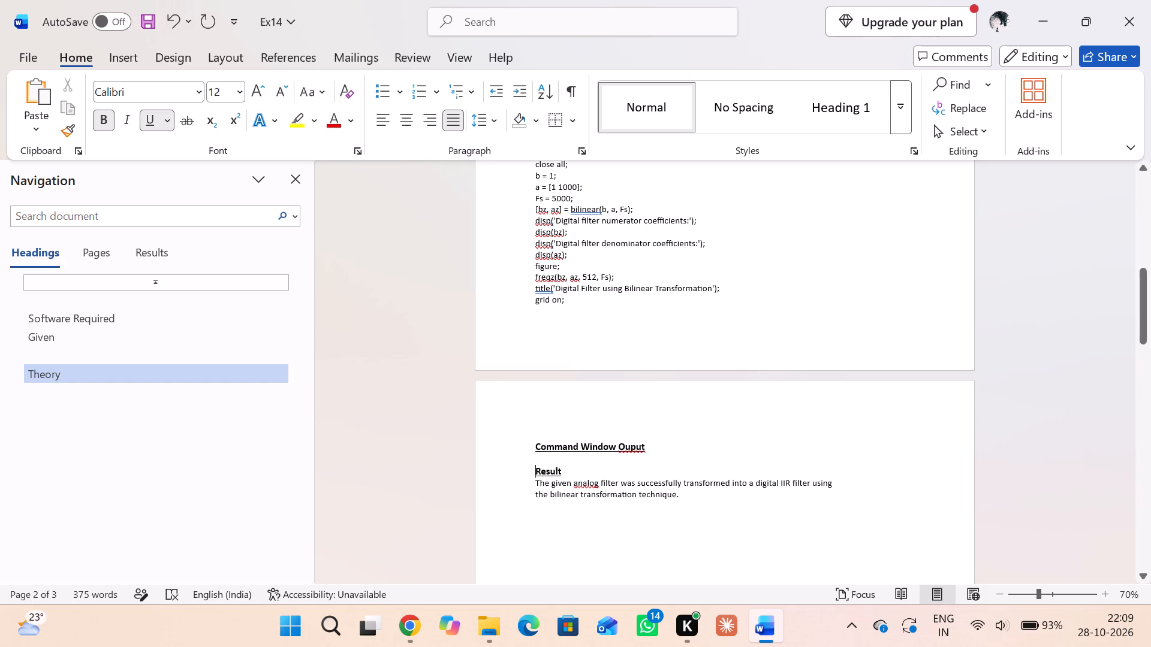
key("Return")
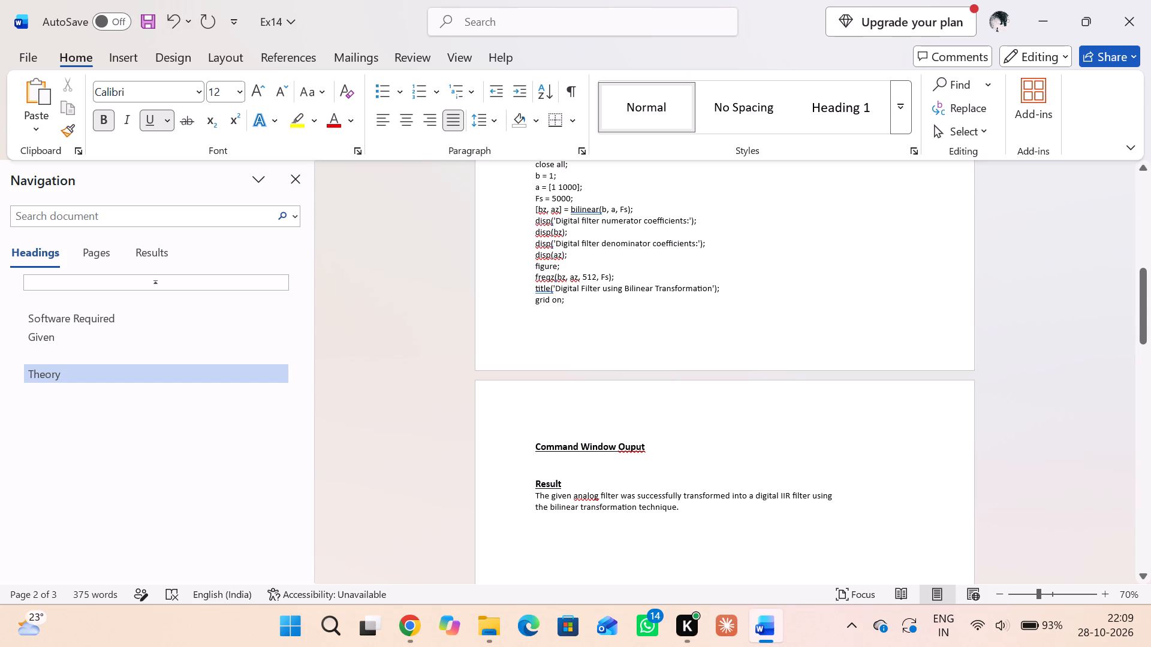
left_click(539, 465)
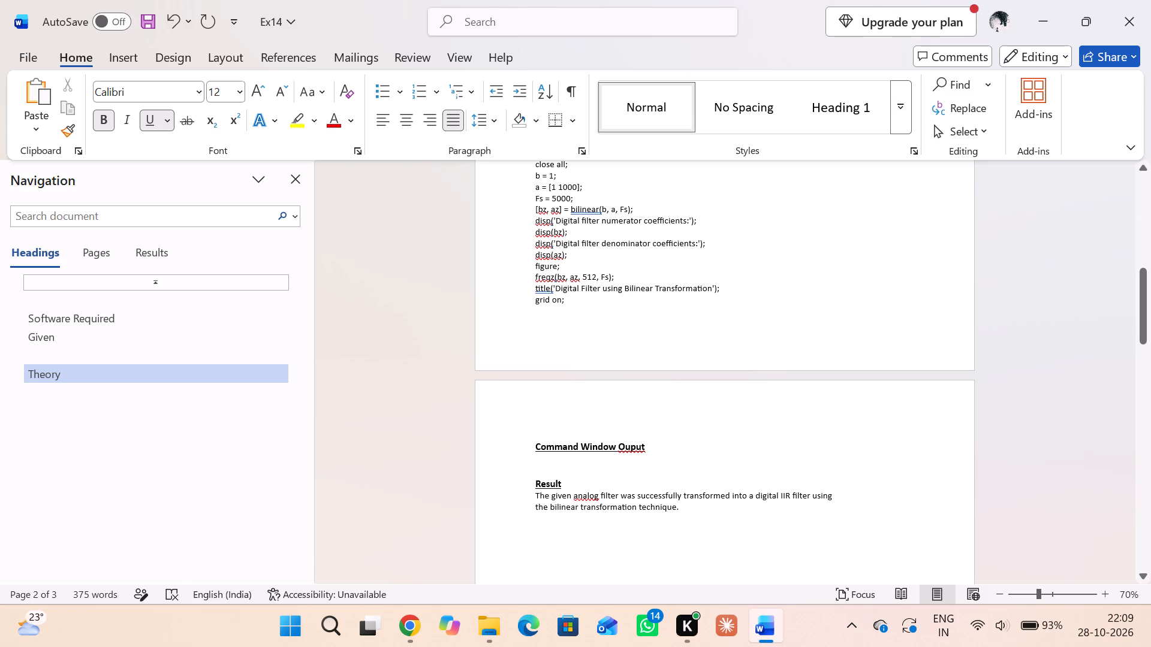
left_click(534, 459)
key("Return")
key("Return")
key("Return")
key("Return")
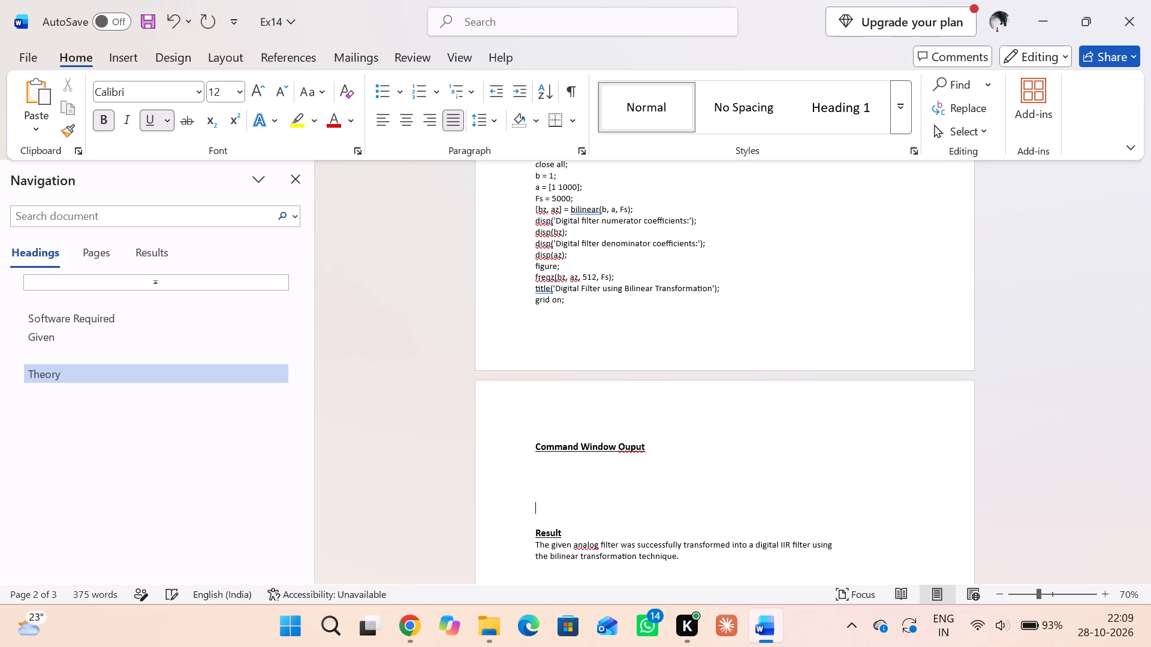
key("Return")
key("Return")
key("Return")
key("Return")
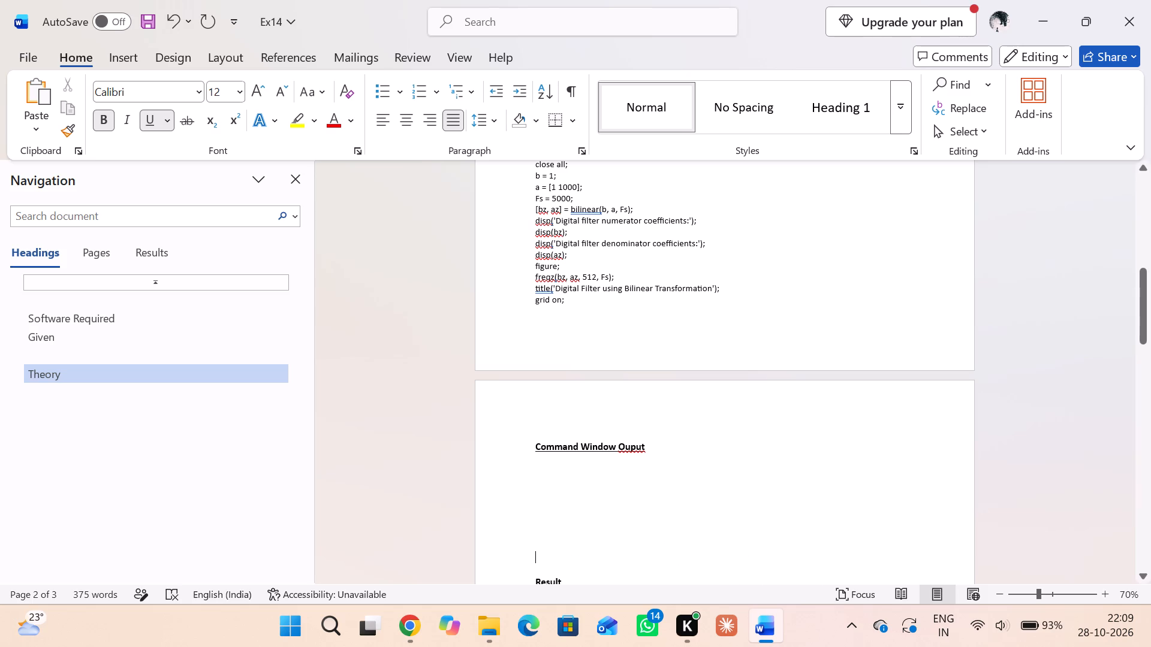
left_click(537, 464)
left_click(124, 62)
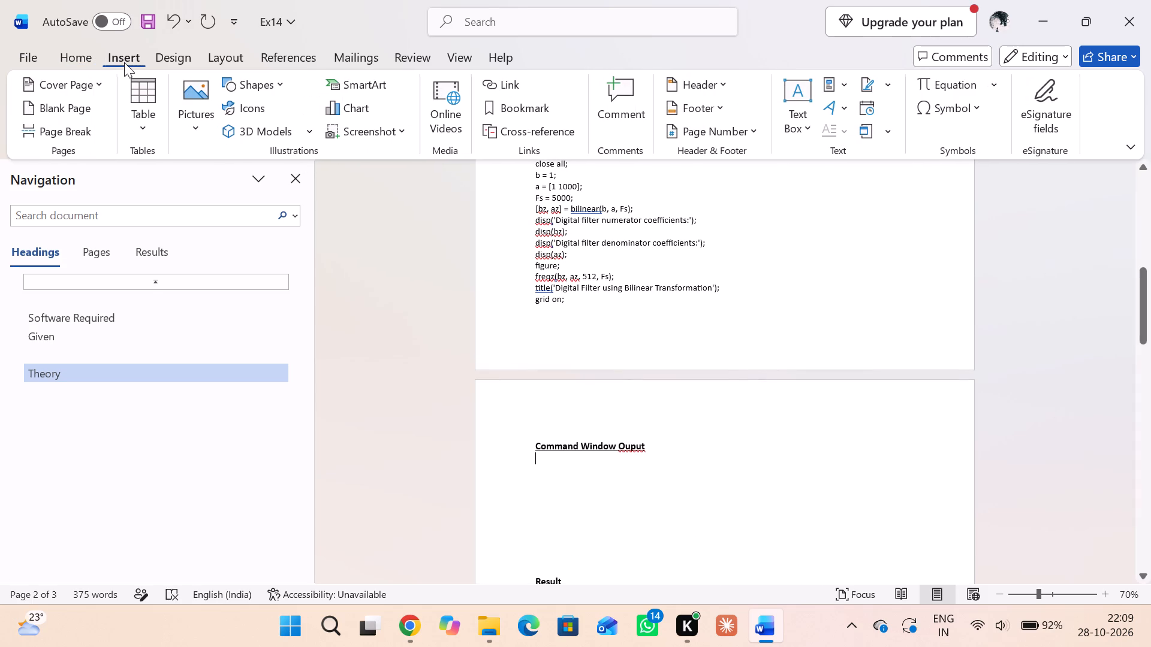
left_click(185, 124)
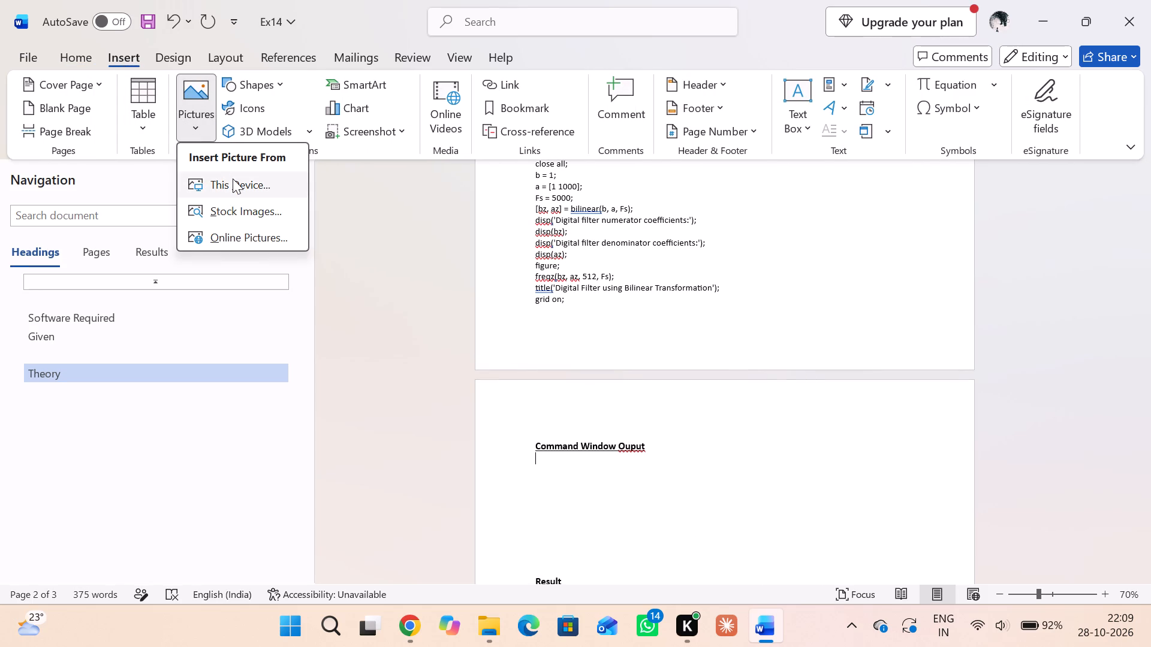
left_click(233, 179)
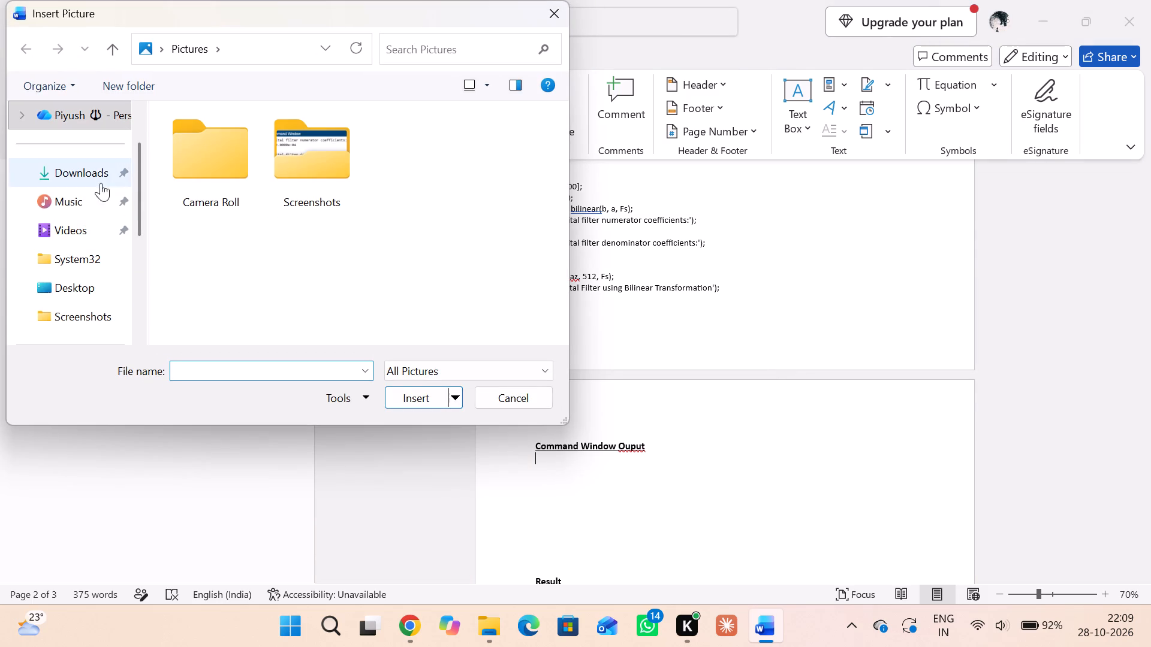
scroll(98, 191, "up", 1)
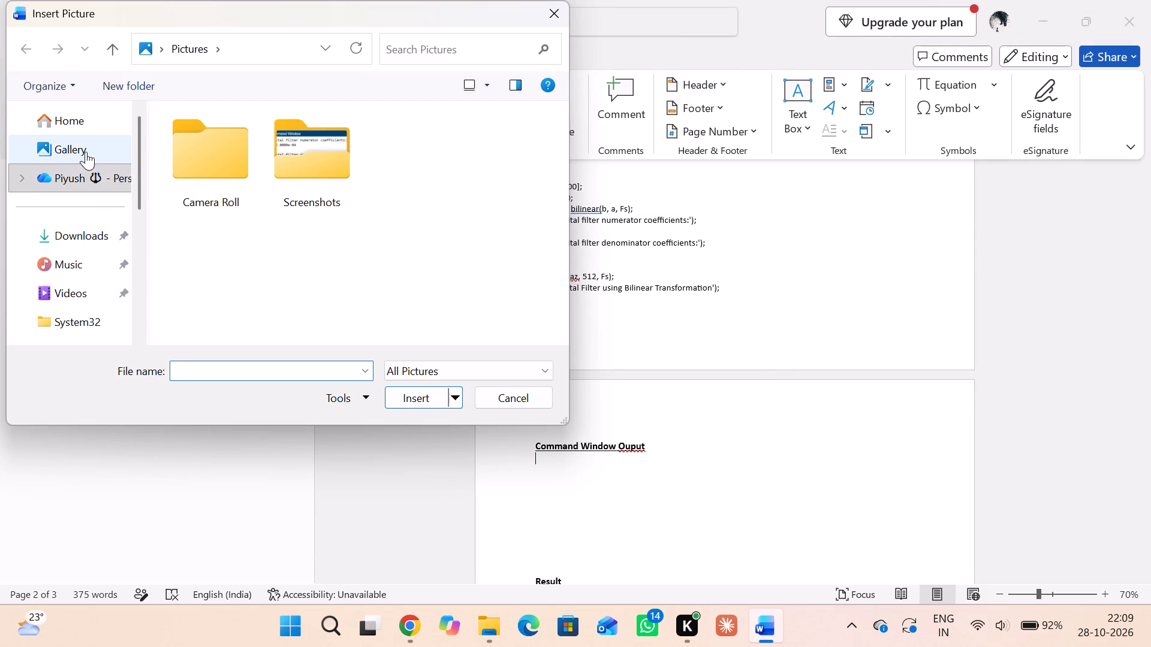
left_click(86, 152)
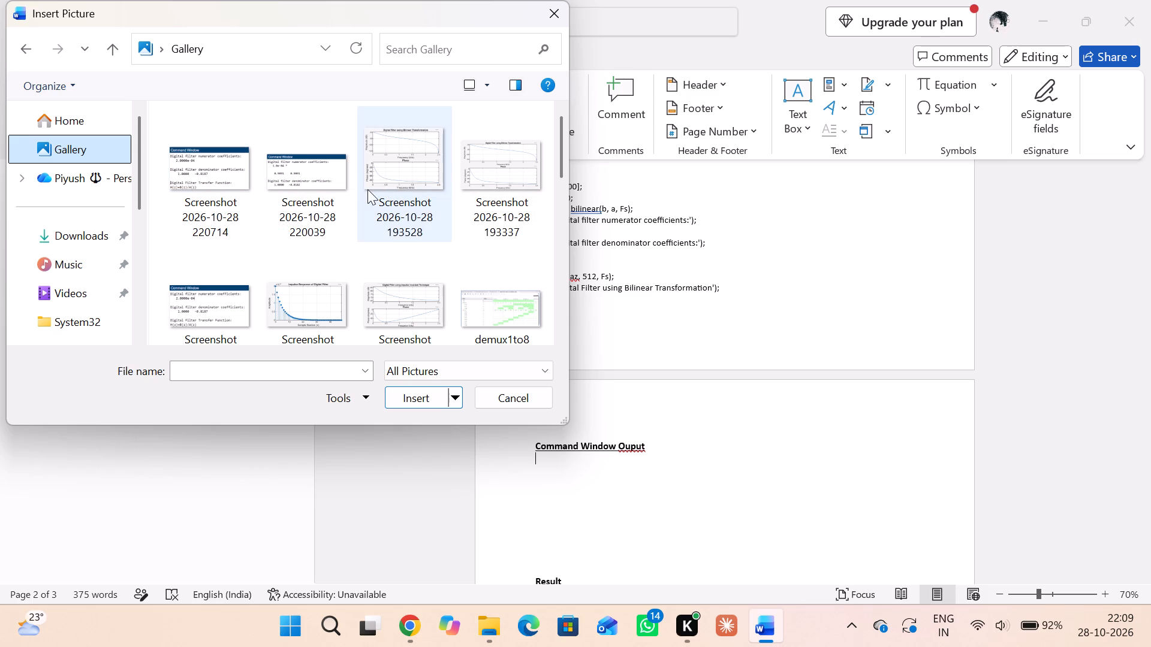
left_click(312, 174)
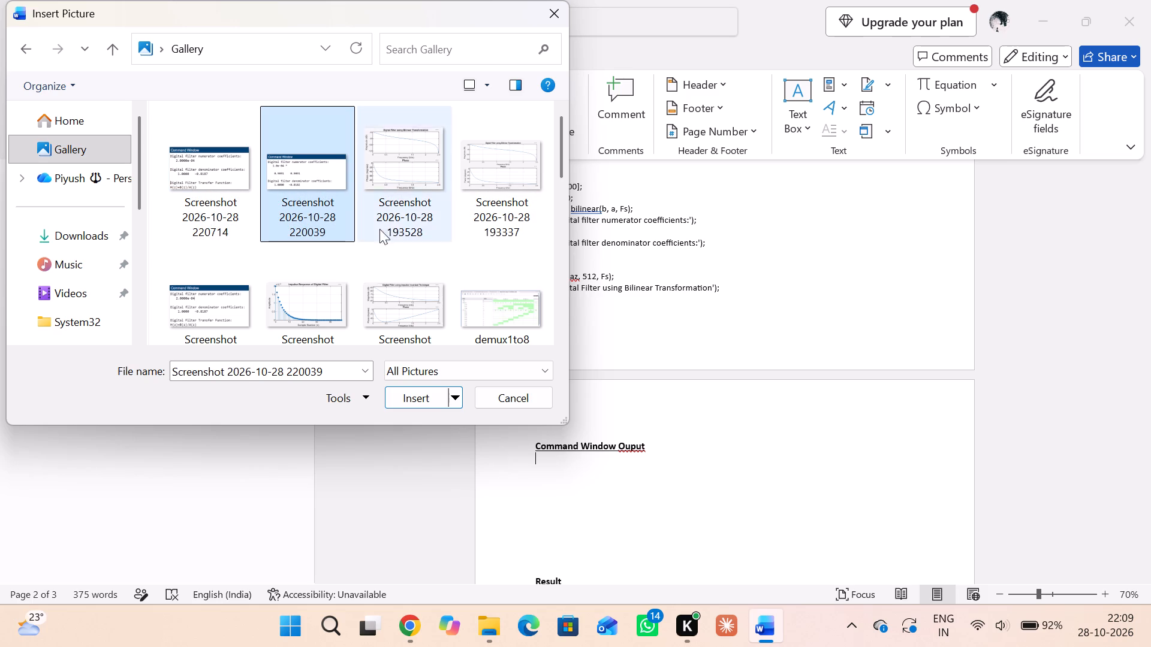
left_click(430, 392)
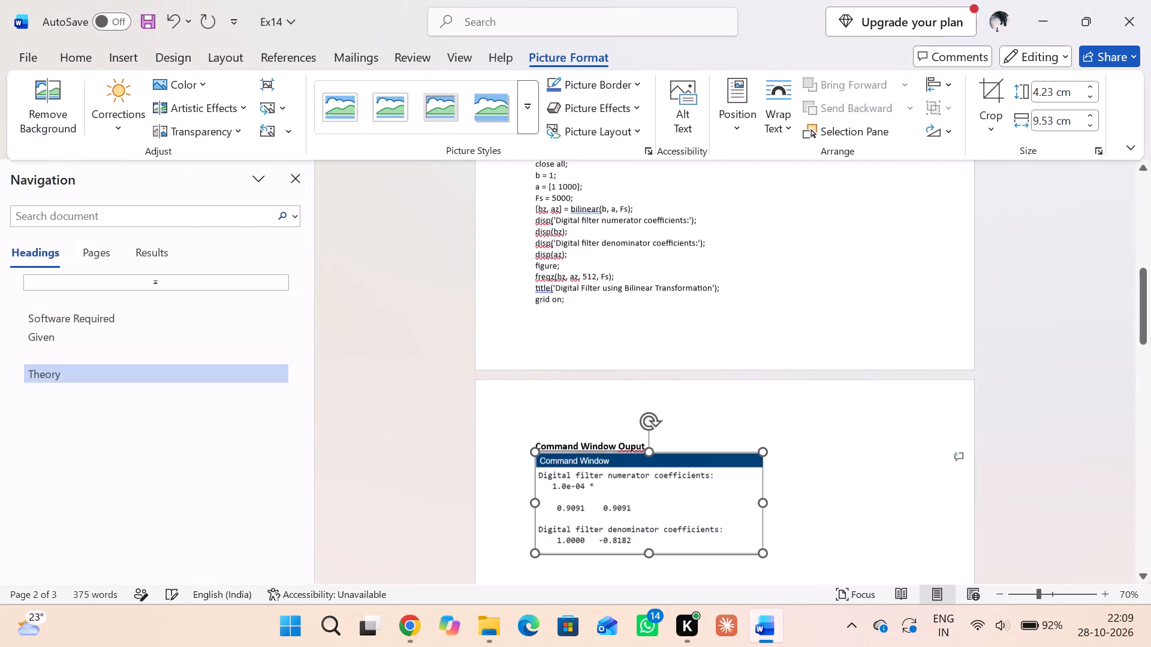
Add a blank line between the Command Window Ouput heading and the inserted picture.
left_click_drag(640, 459, 641, 472)
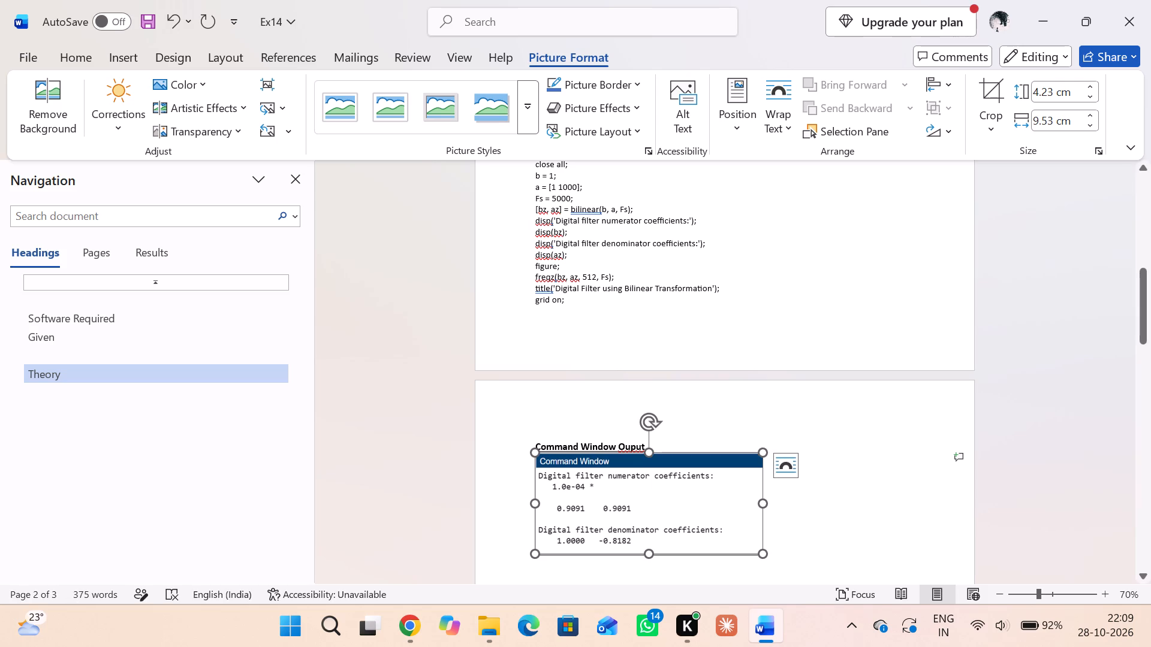
left_click_drag(673, 453, 673, 472)
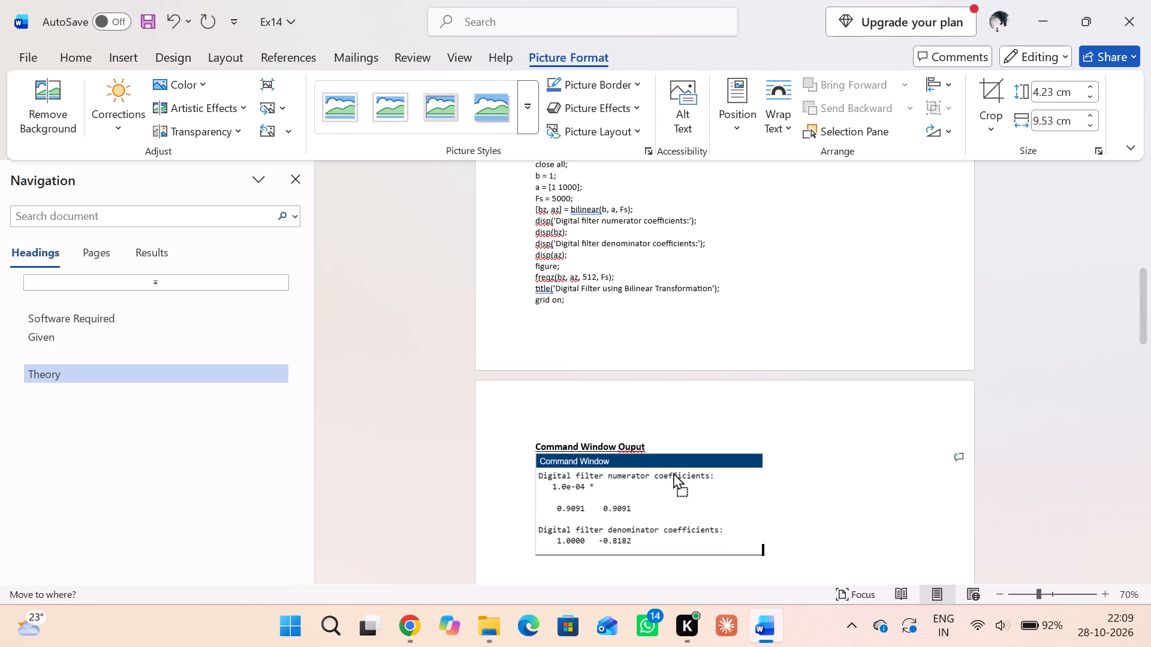
left_click_drag(673, 472, 673, 473)
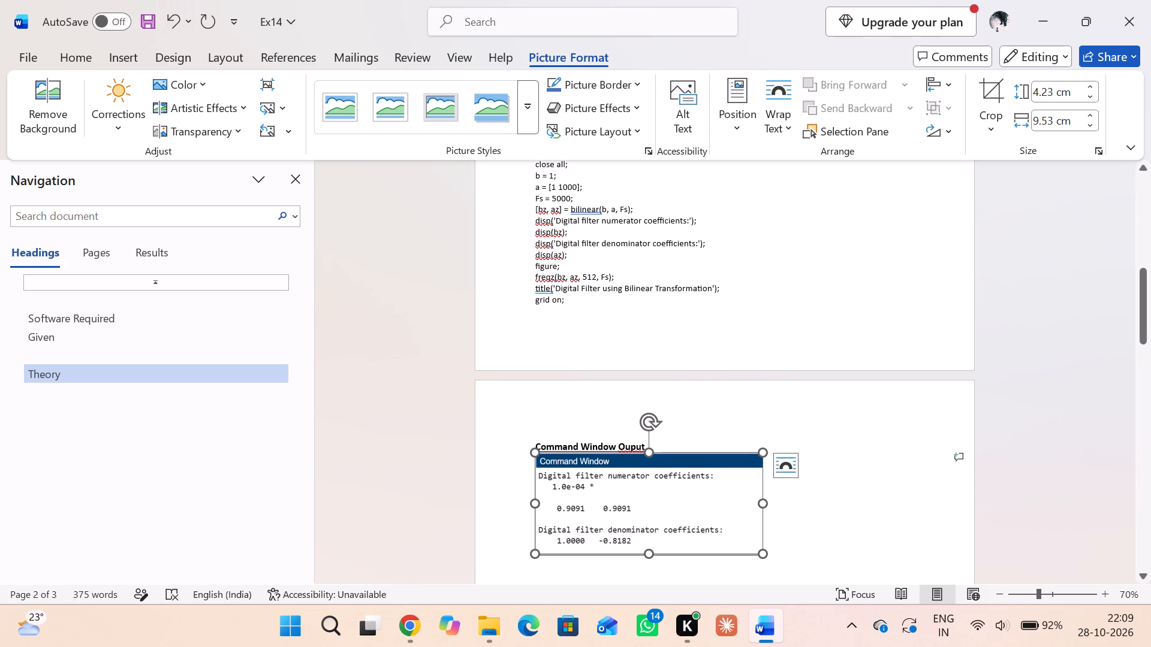
left_click(506, 451)
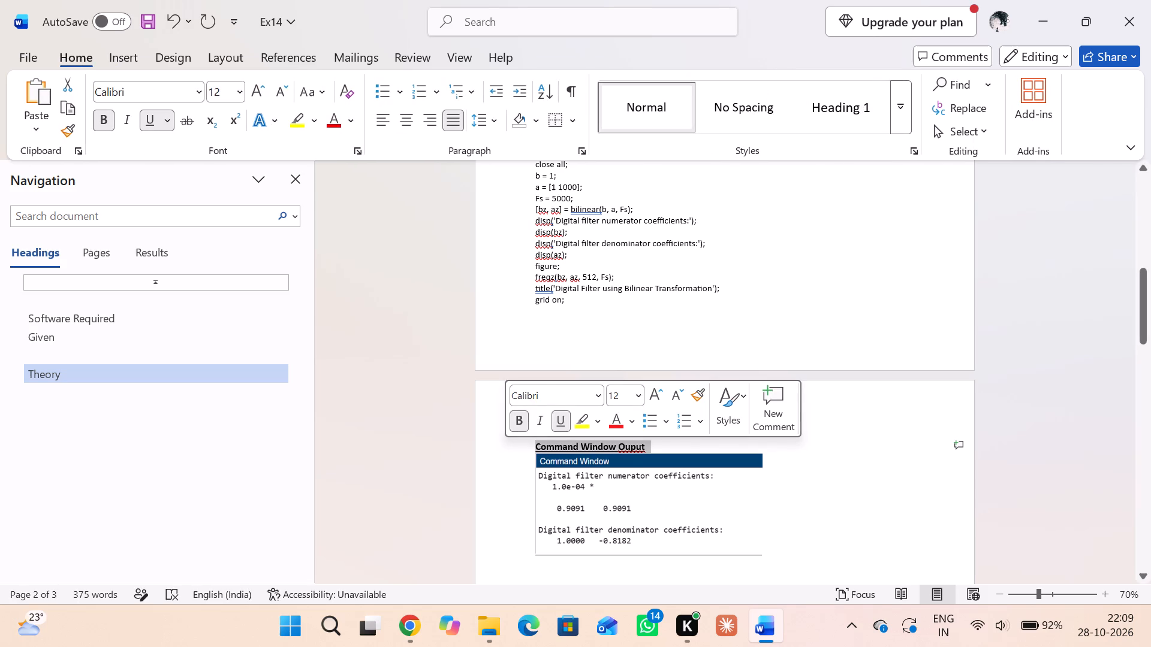
left_click(537, 458)
left_click(529, 462)
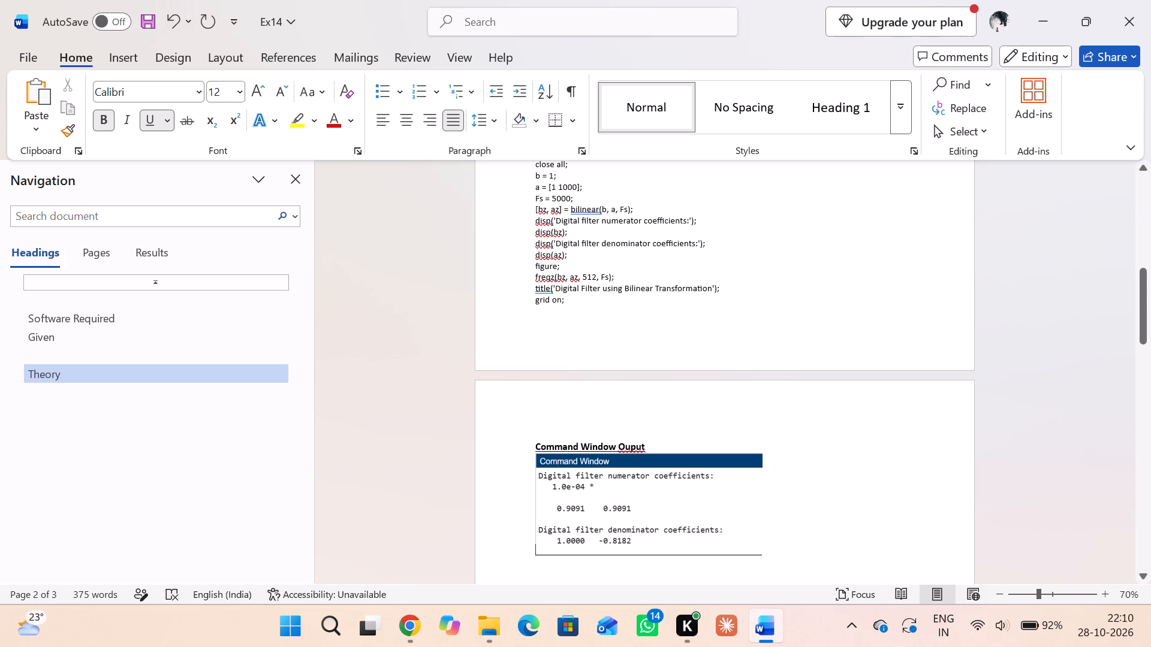
left_click(529, 462)
key("Return")
Remove the surplus blank lines between the picture and the Result heading, leaving one blank line.
scroll(679, 410, "down", 2)
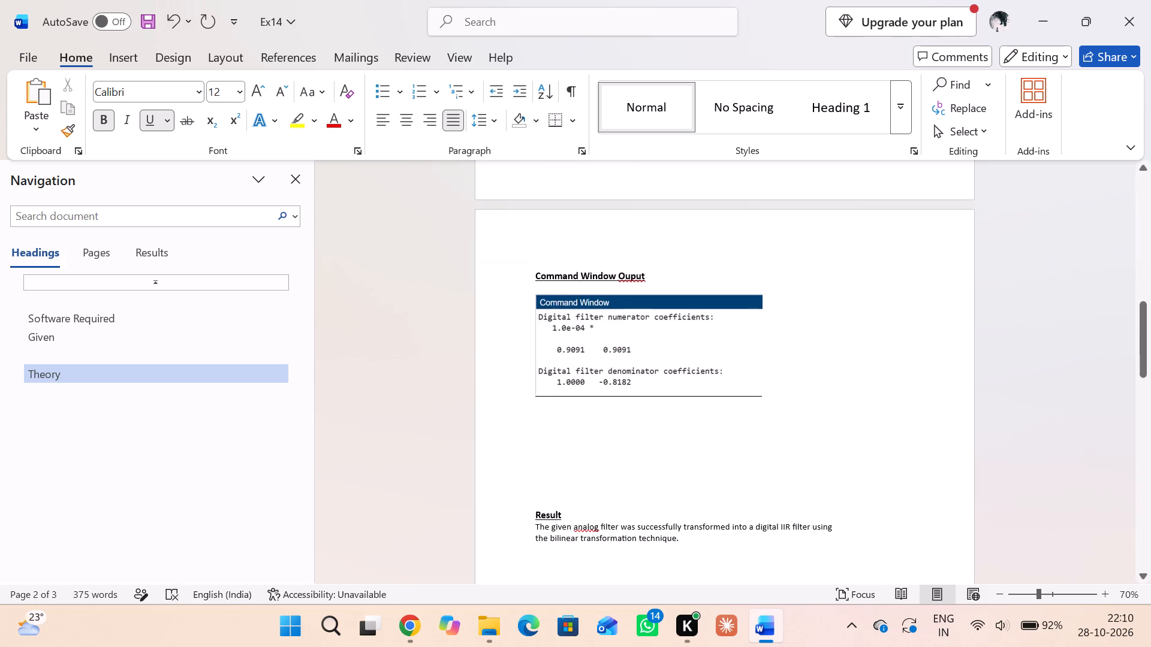
left_click(526, 500)
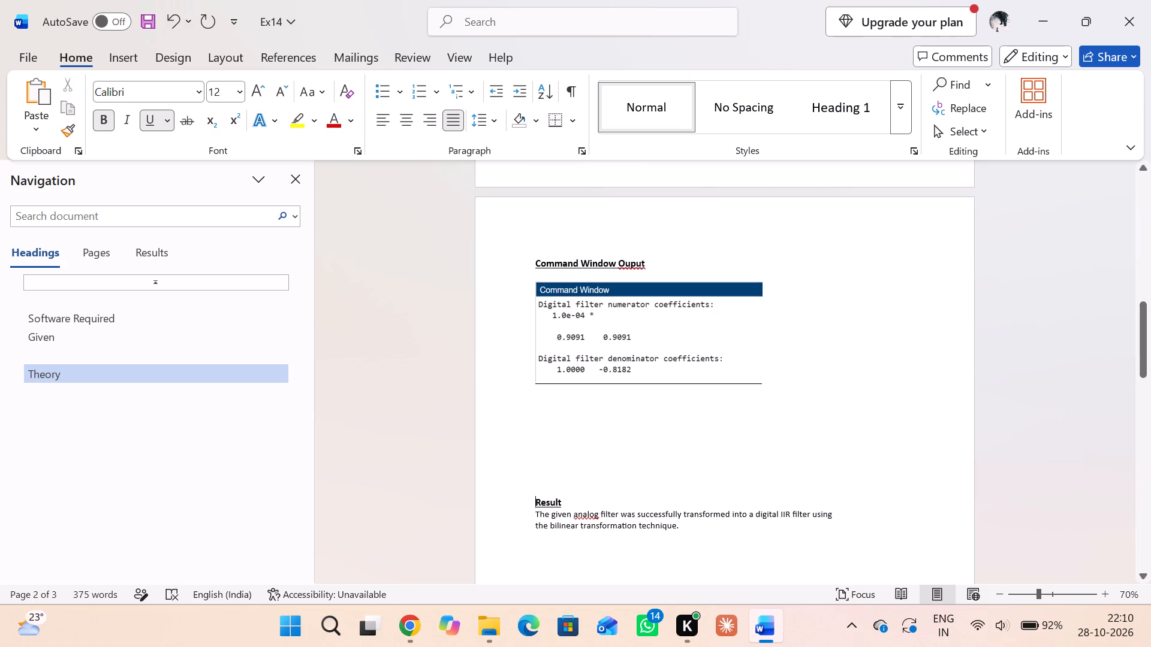
key("BackSpace")
key("BackSpace")
key("BackSpace")
key("BackSpace")
key("BackSpace")
key("BackSpace")
key("BackSpace")
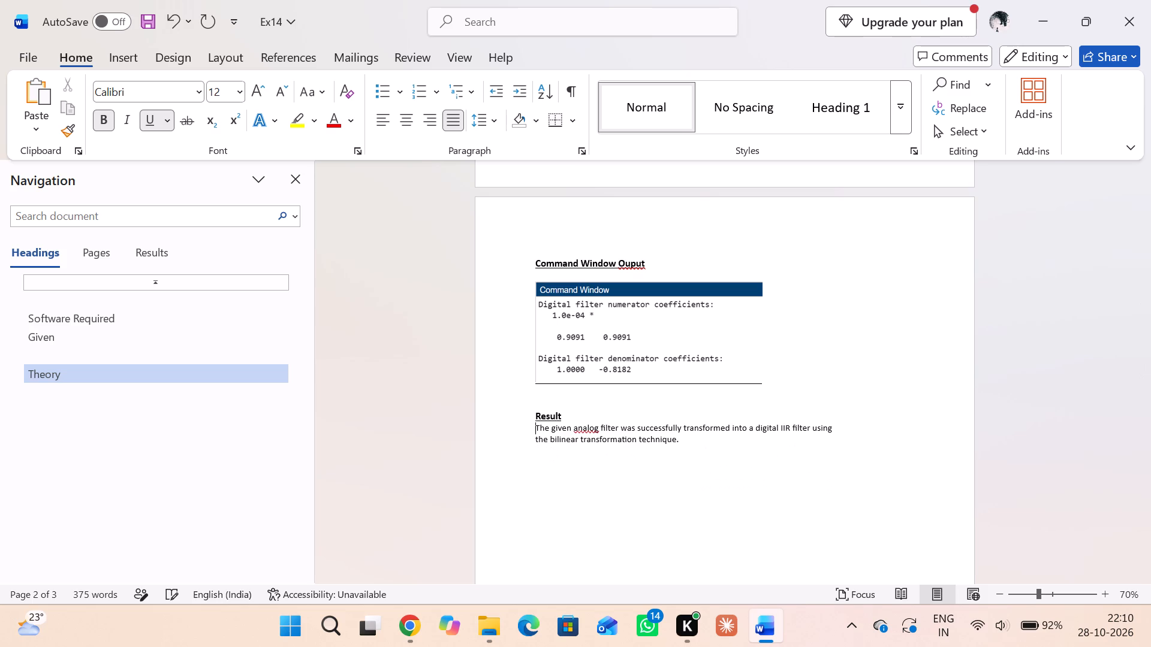
key("BackSpace")
key("BackSpace")
key("Return")
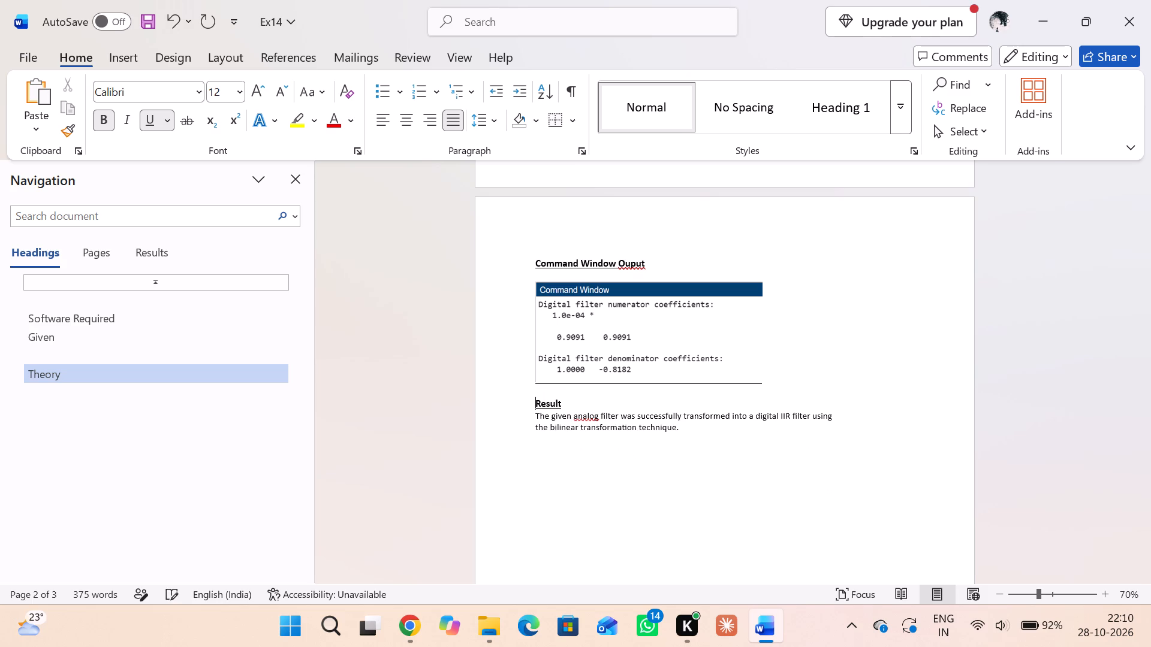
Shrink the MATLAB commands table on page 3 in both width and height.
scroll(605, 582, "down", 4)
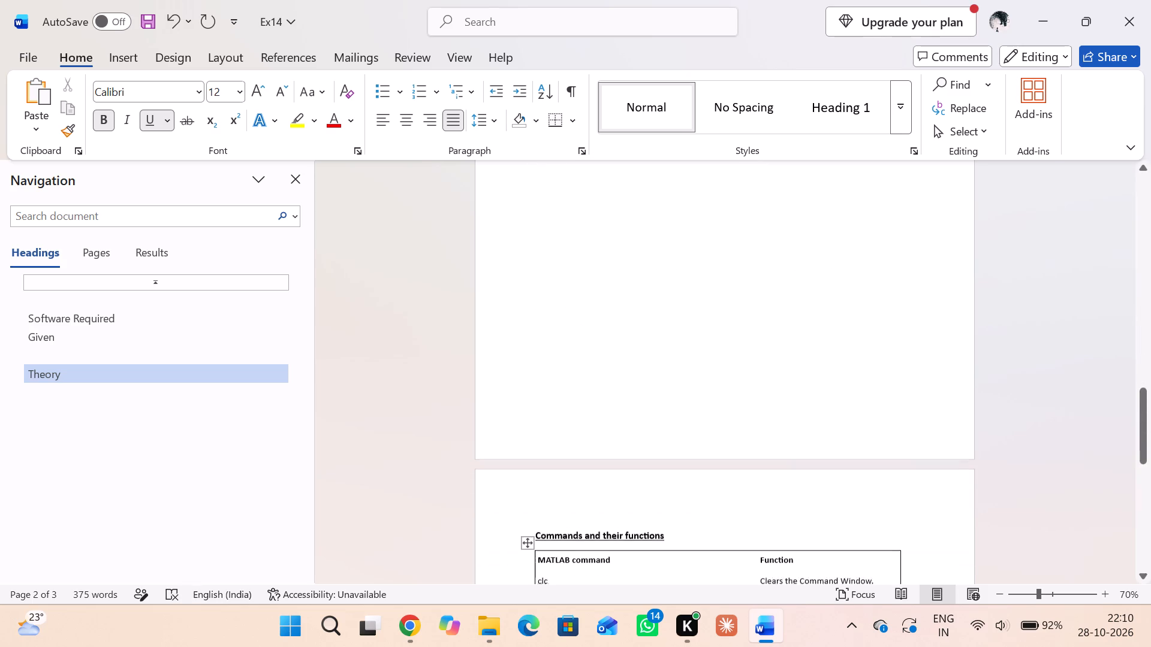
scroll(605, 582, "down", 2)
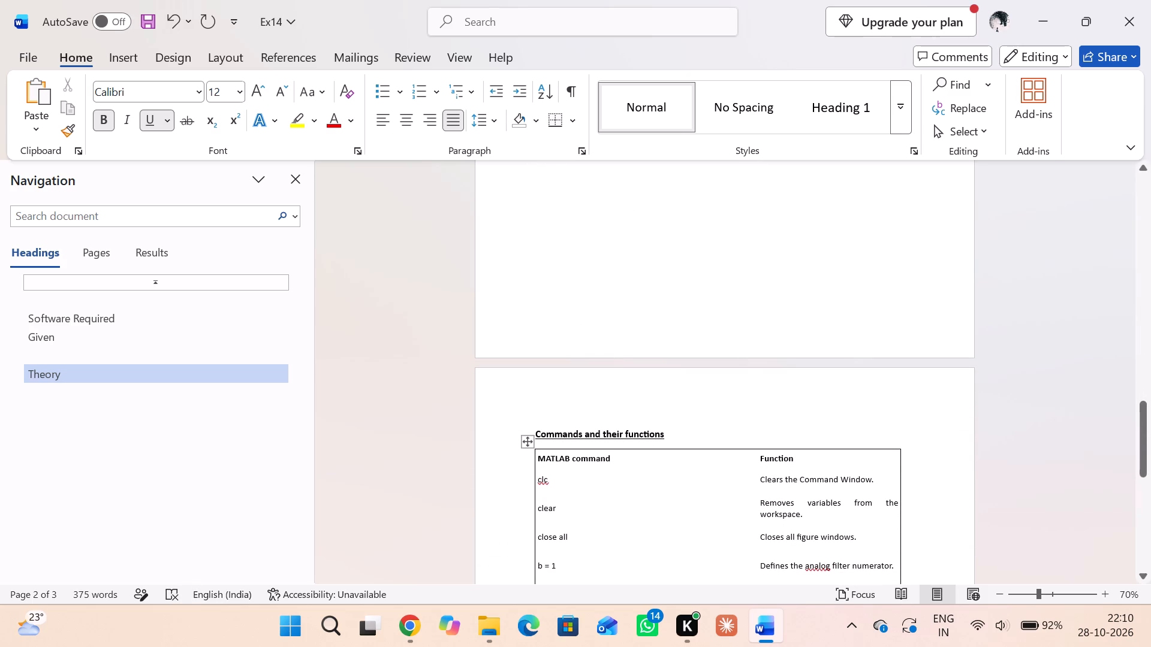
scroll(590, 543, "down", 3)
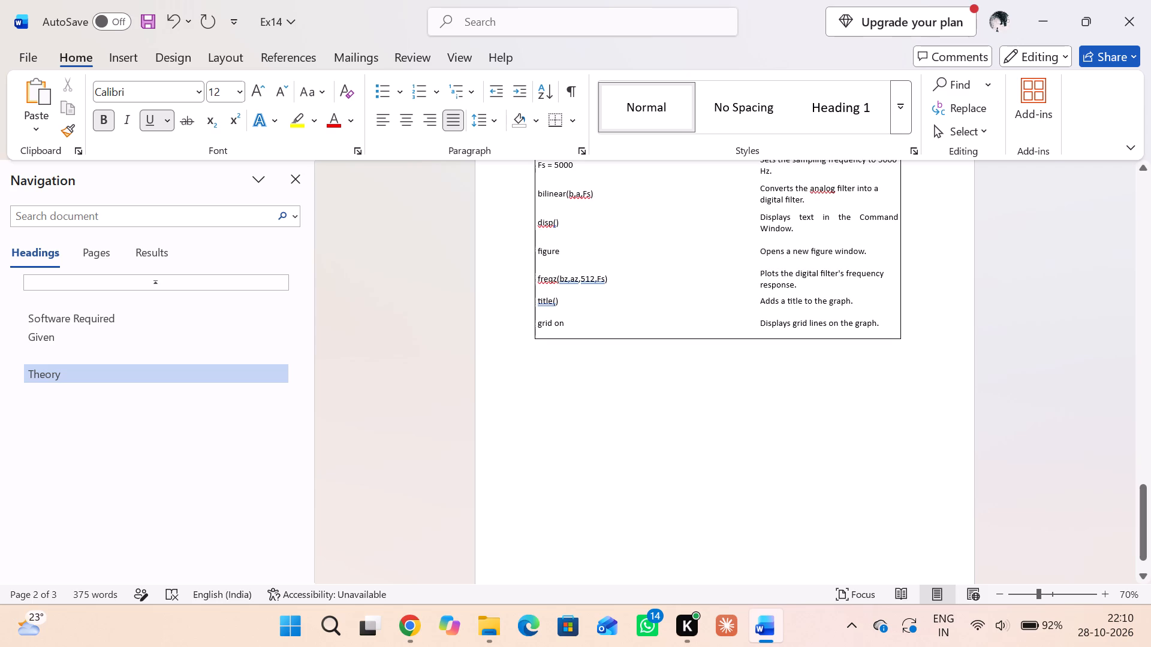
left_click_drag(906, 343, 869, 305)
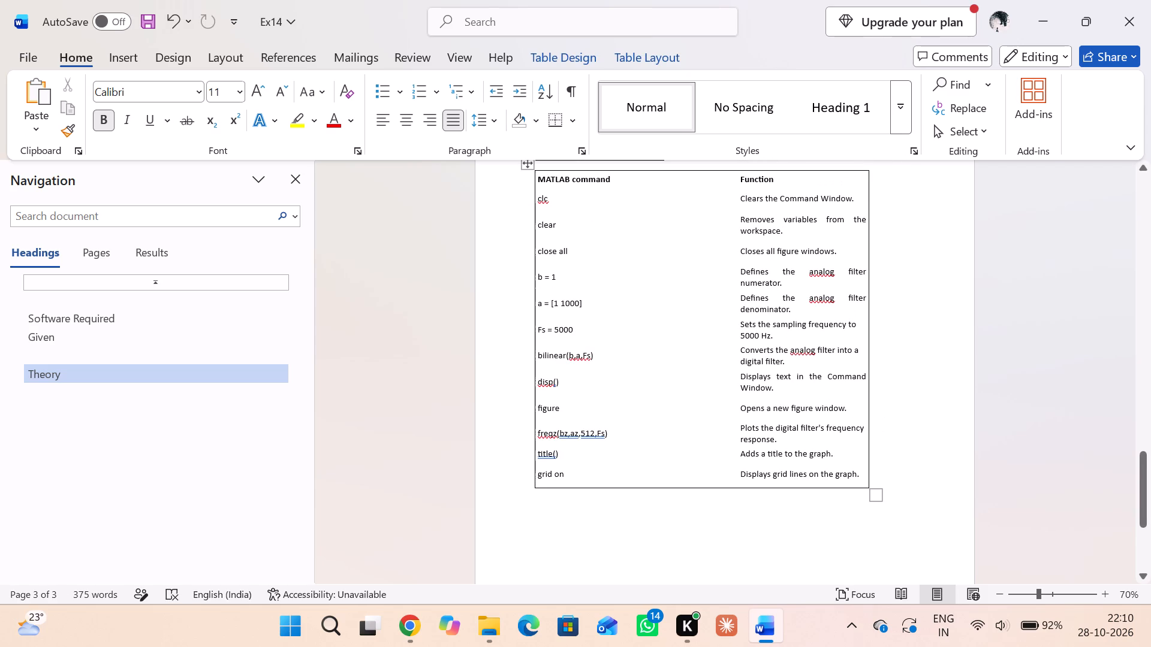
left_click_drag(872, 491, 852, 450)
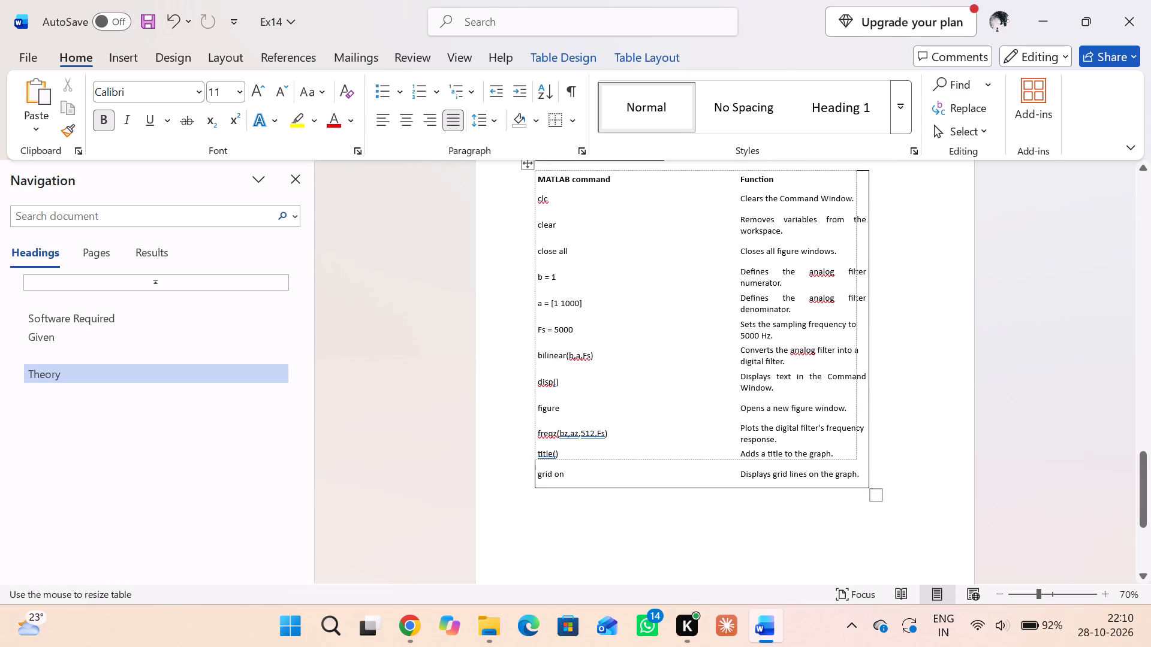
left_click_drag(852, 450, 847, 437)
Bring the Commands and their functions heading and its table up onto page 2, with a gap below the Result text.
scroll(852, 442, "up", 4)
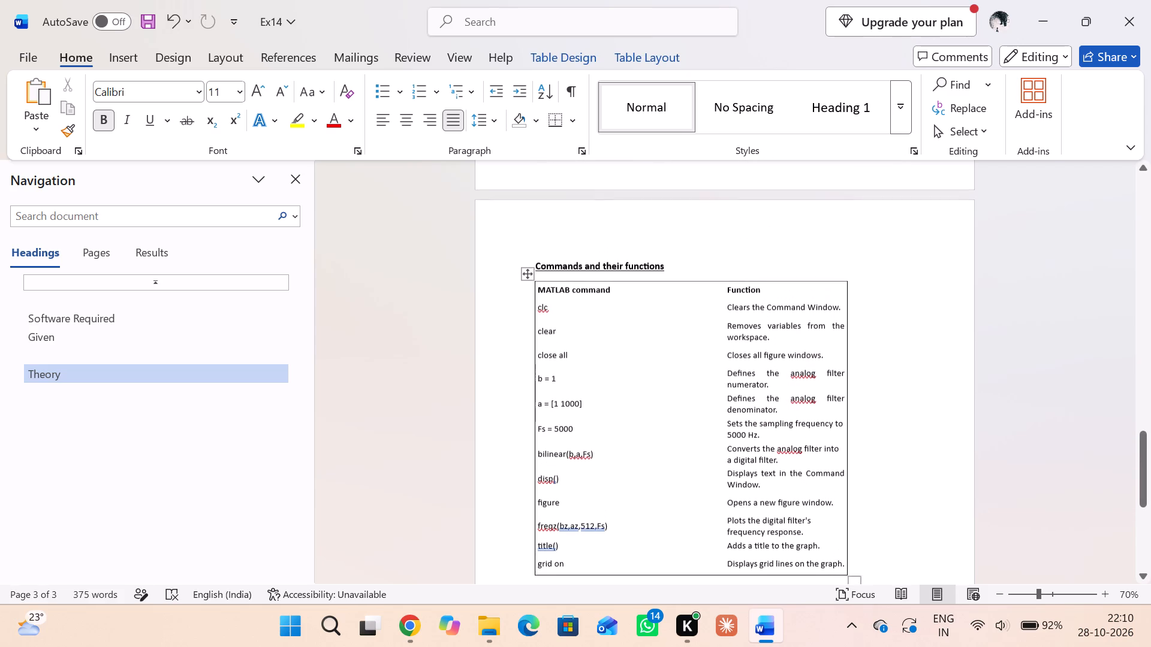
left_click(537, 267)
key("BackSpace")
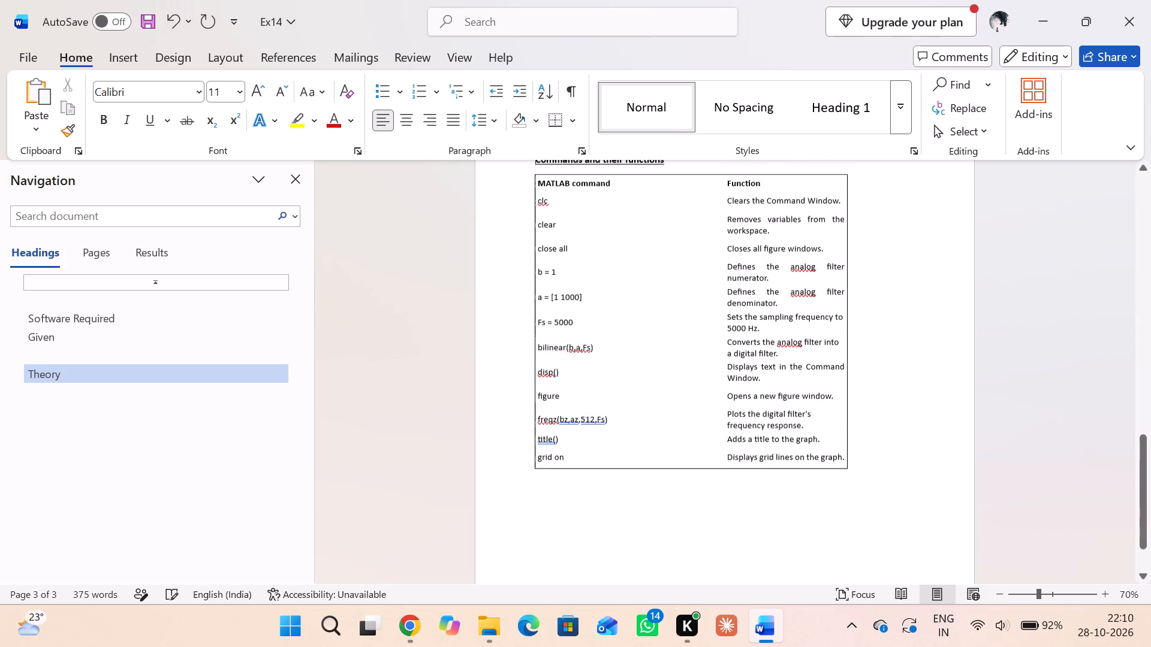
key("Return")
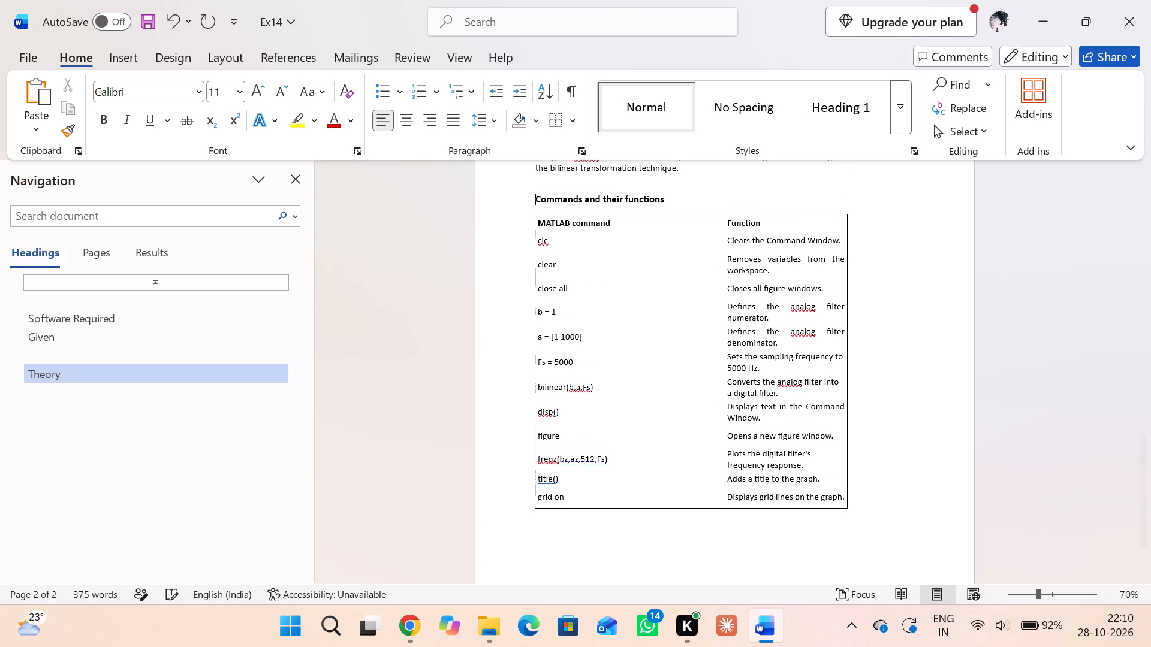
key("Return")
key("BackSpace")
key("BackSpace")
key("Return")
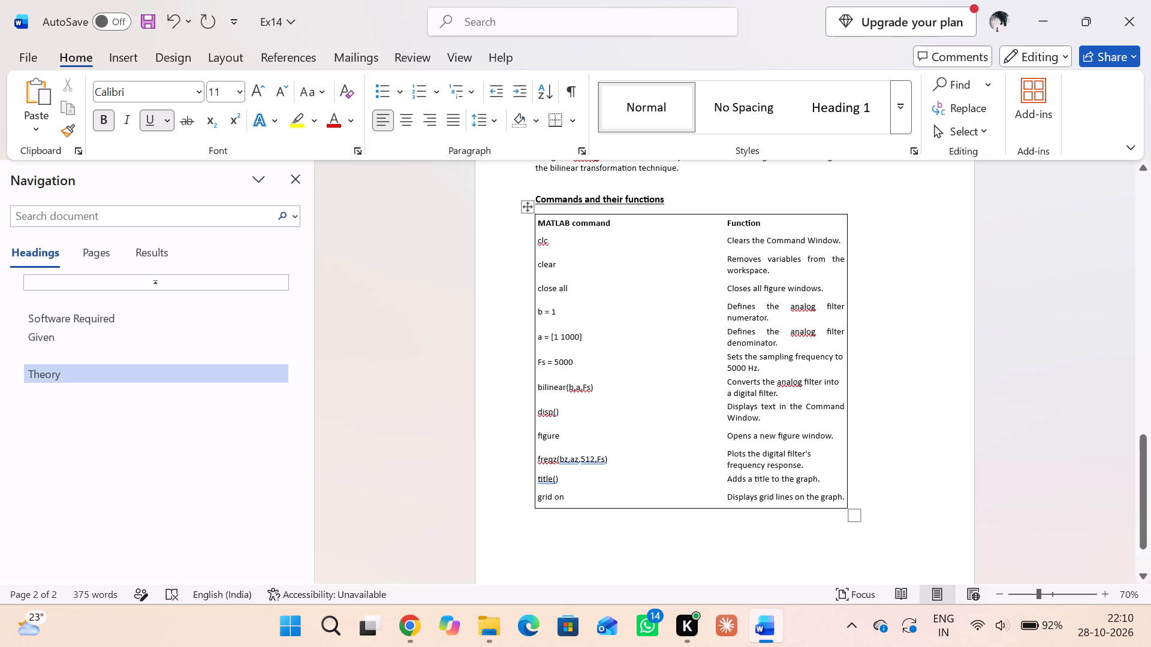
Enlarge the MATLAB commands table on page 2 in width and height so it spans the text width.
left_click_drag(857, 518, 877, 550)
scroll(877, 550, "down", 2)
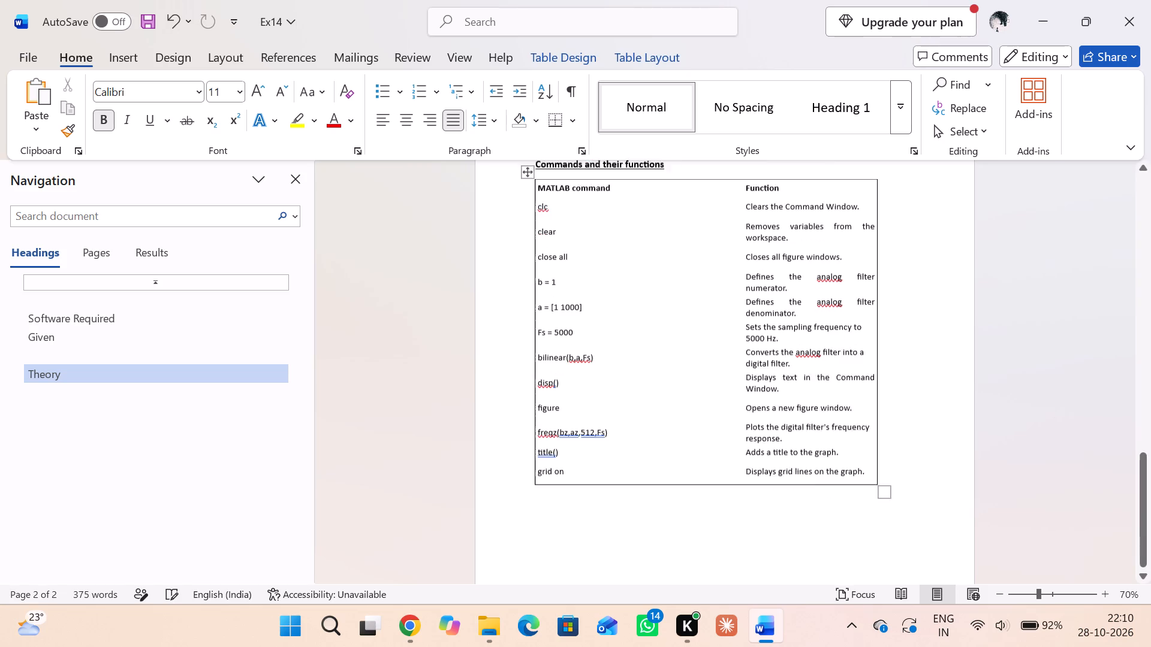
scroll(877, 550, "down", 6)
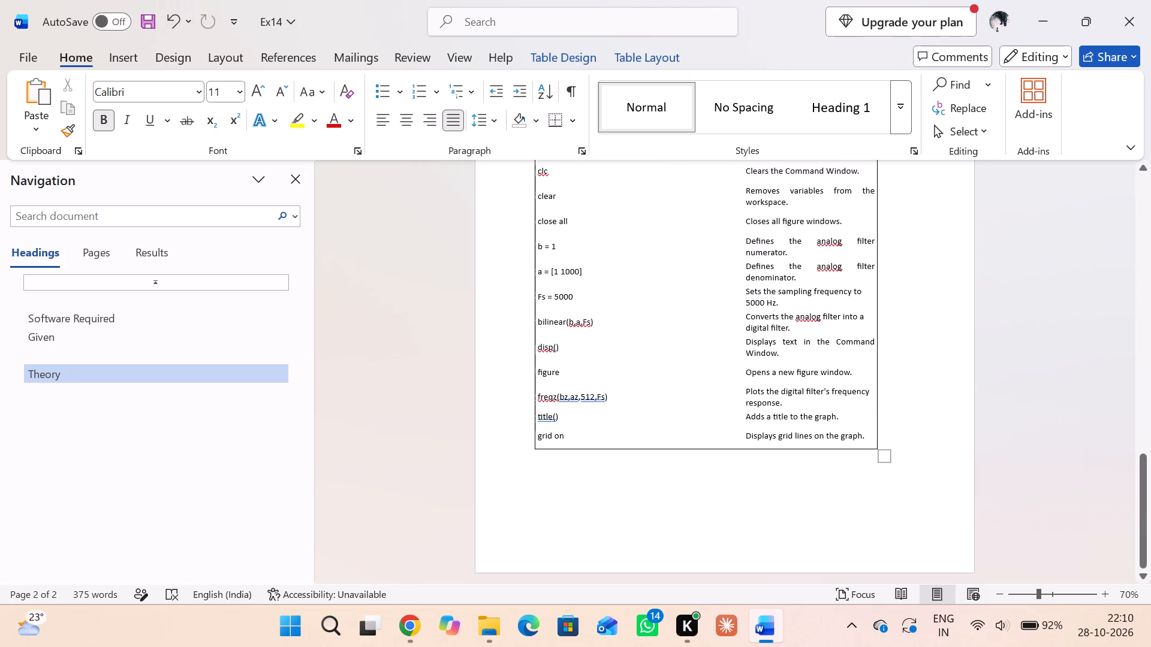
left_click_drag(888, 455, 905, 487)
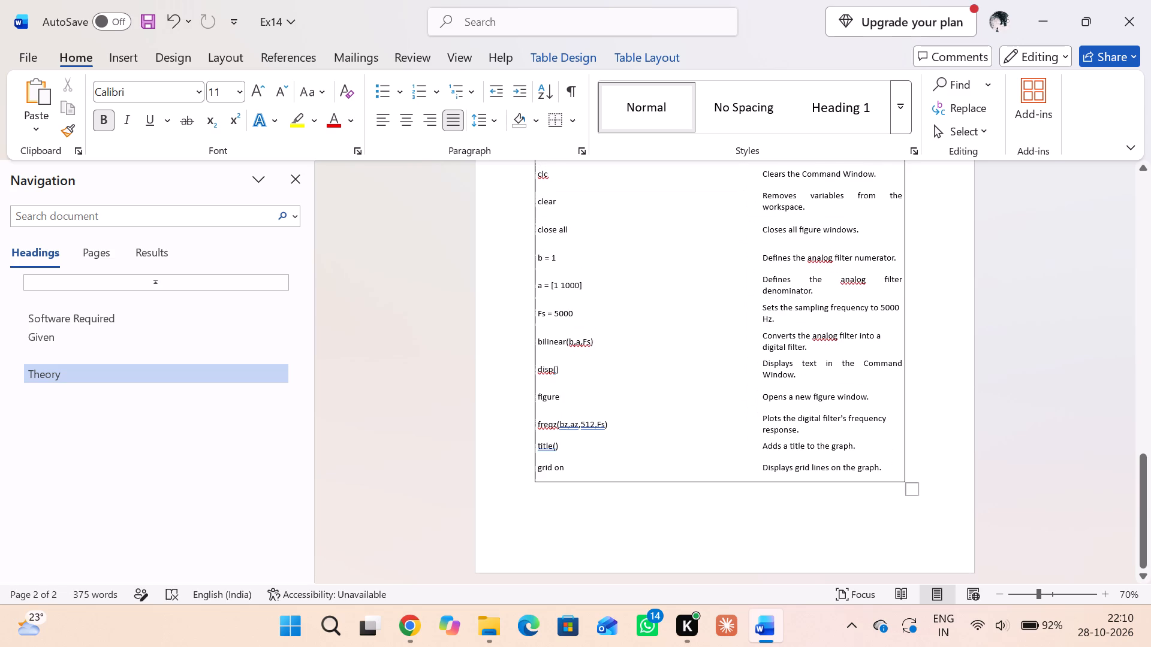
scroll(905, 487, "down", 1)
left_click(912, 492)
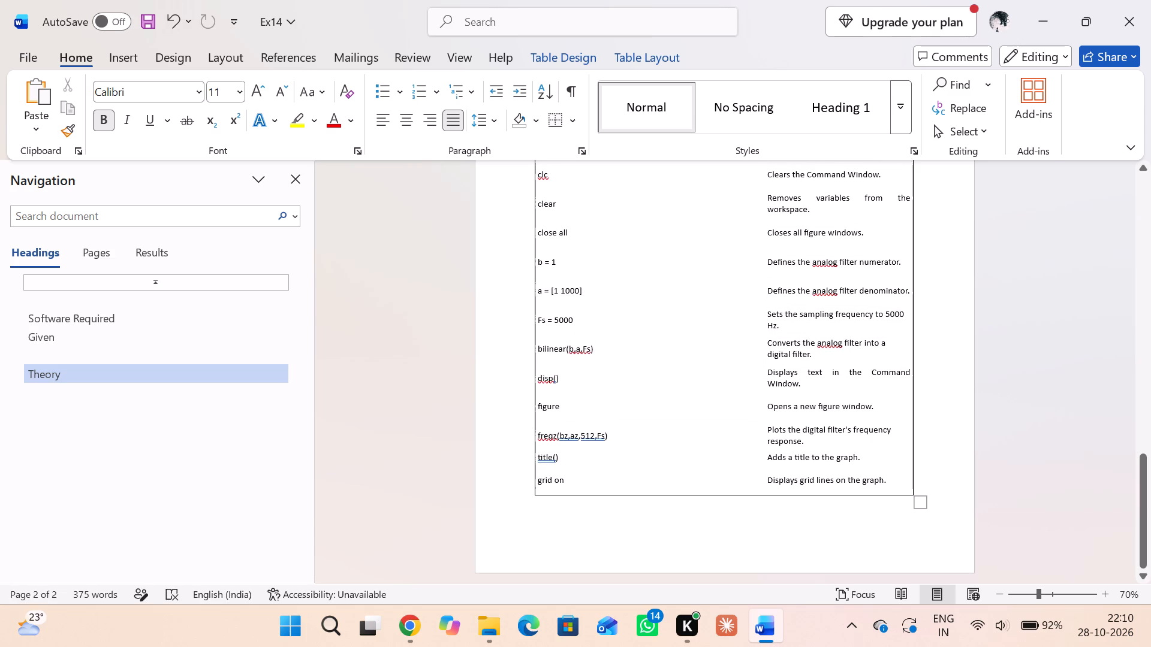
scroll(923, 436, "up", 2)
scroll(923, 436, "down", 1)
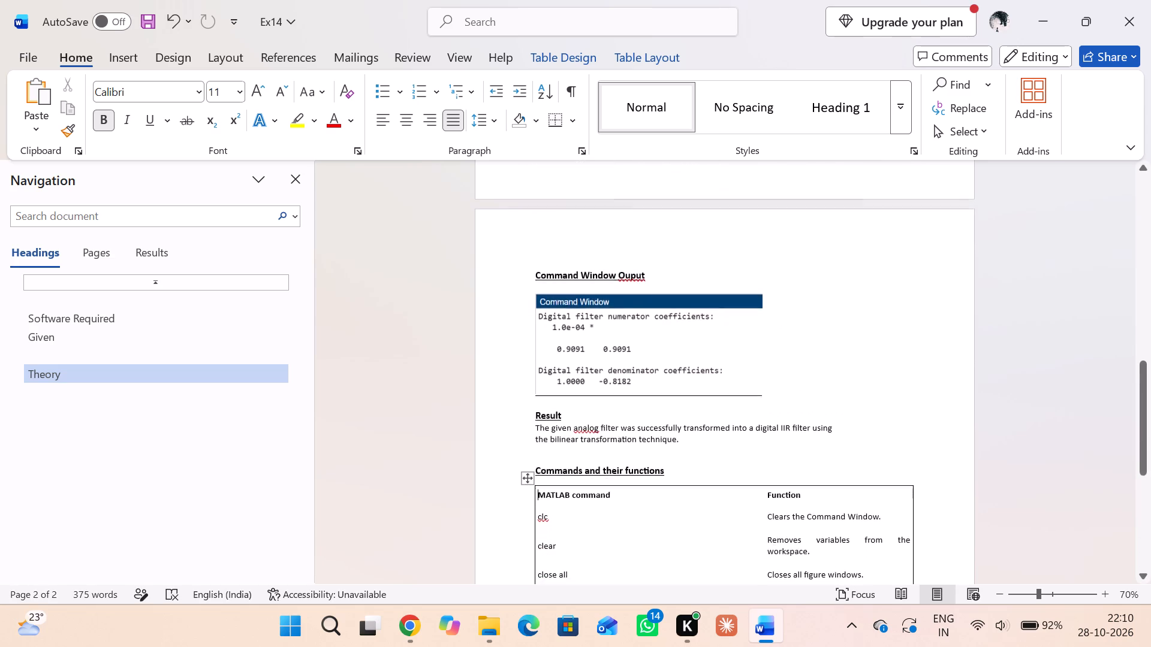
scroll(923, 436, "down", 3)
left_click(923, 436)
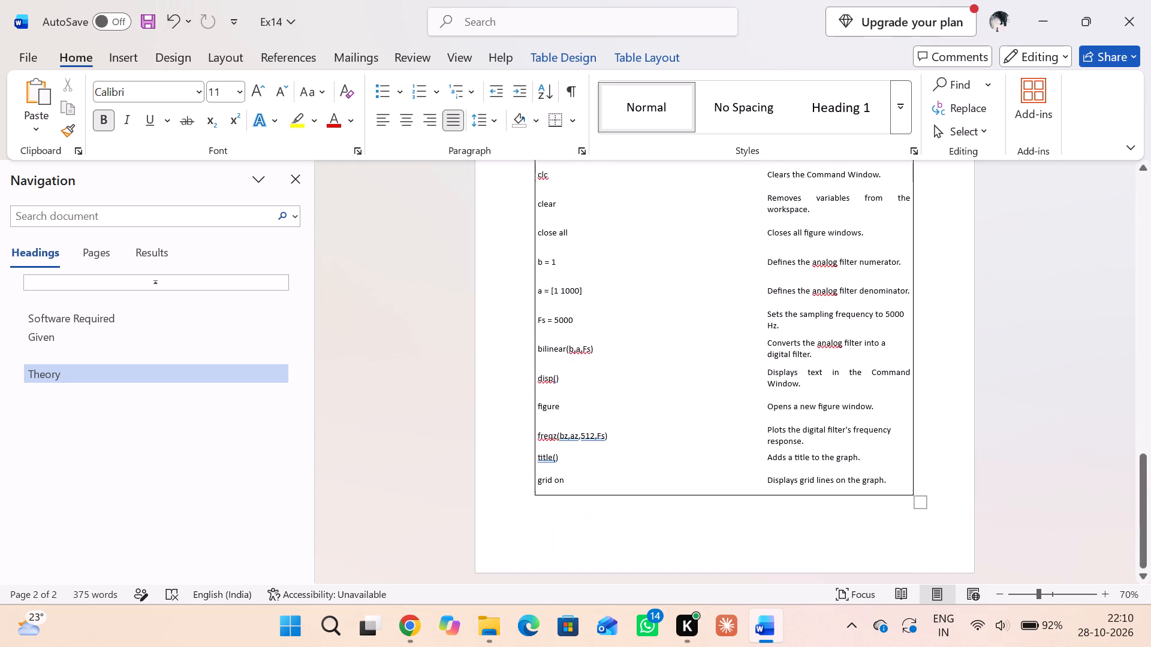
left_click_drag(924, 500, 926, 507)
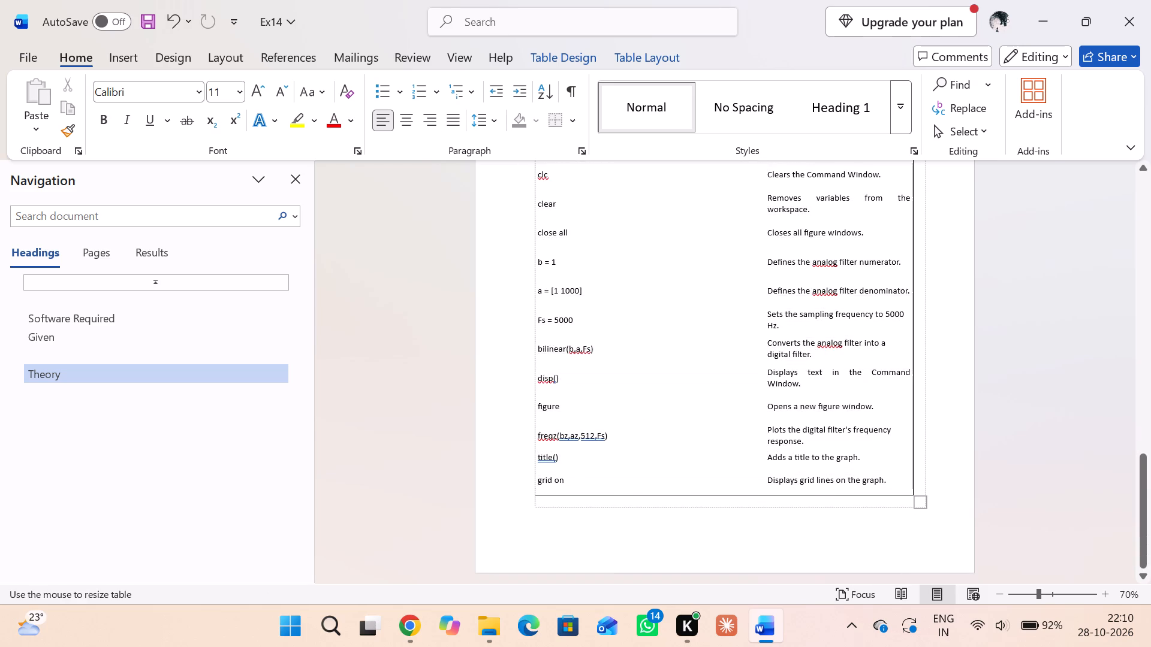
left_click_drag(926, 507, 926, 507)
Review the layout of the report from the Experiment 11 title through to the commands table.
scroll(817, 300, "up", 2)
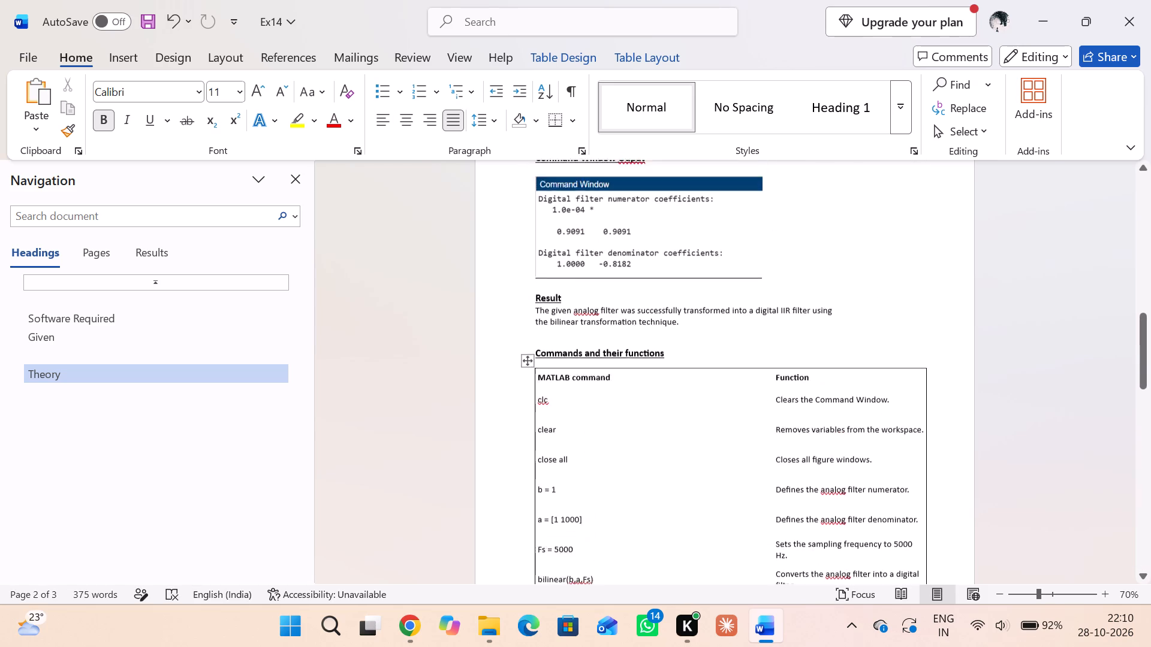
scroll(817, 300, "up", 1)
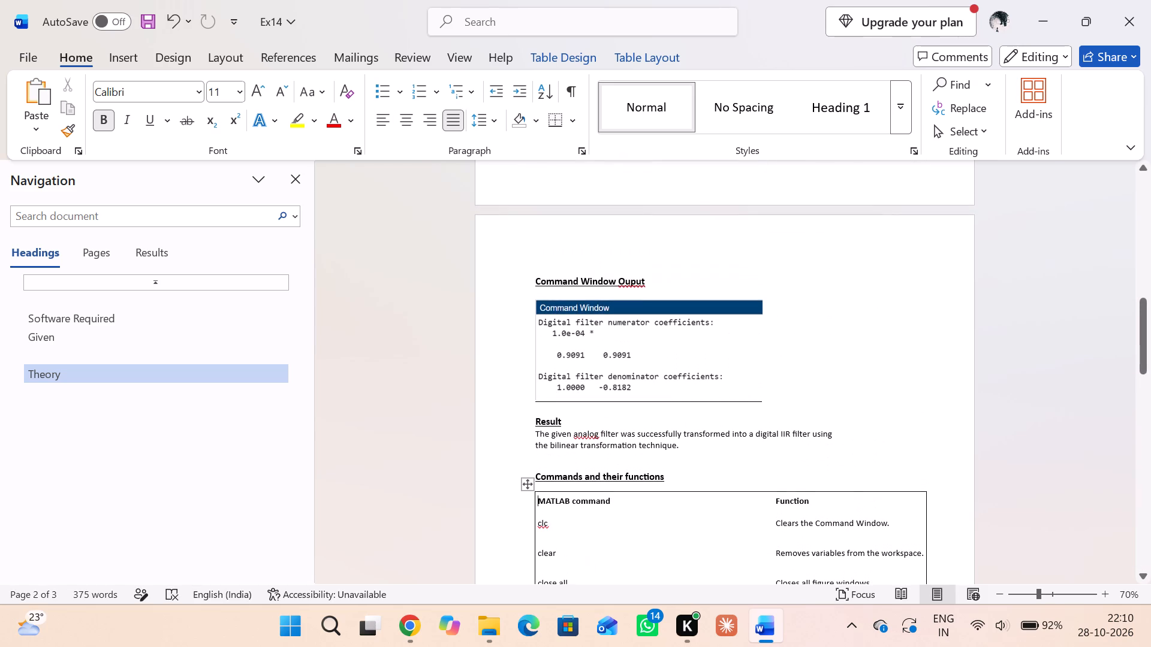
scroll(817, 300, "up", 1)
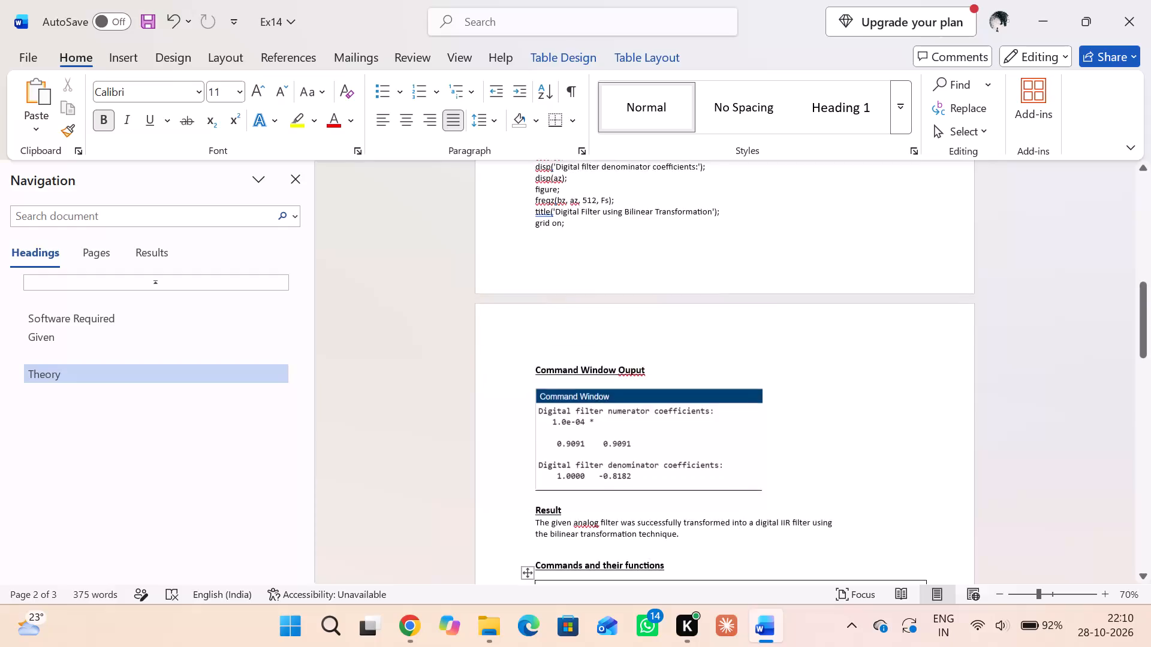
scroll(817, 300, "up", 2)
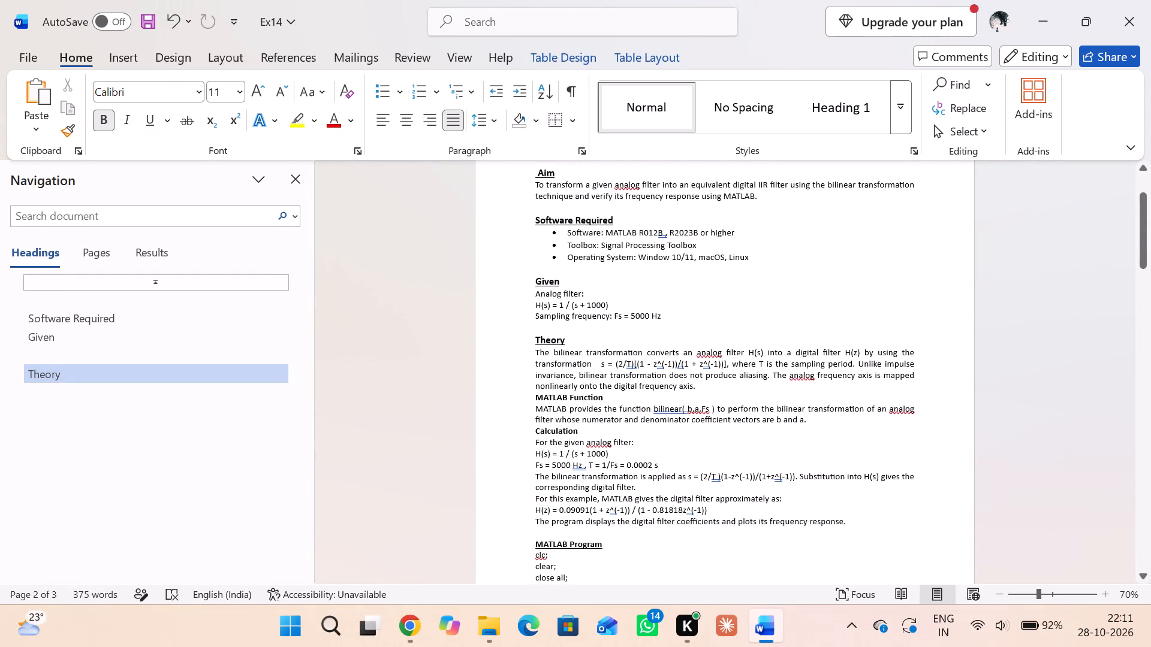
scroll(817, 300, "down", 5)
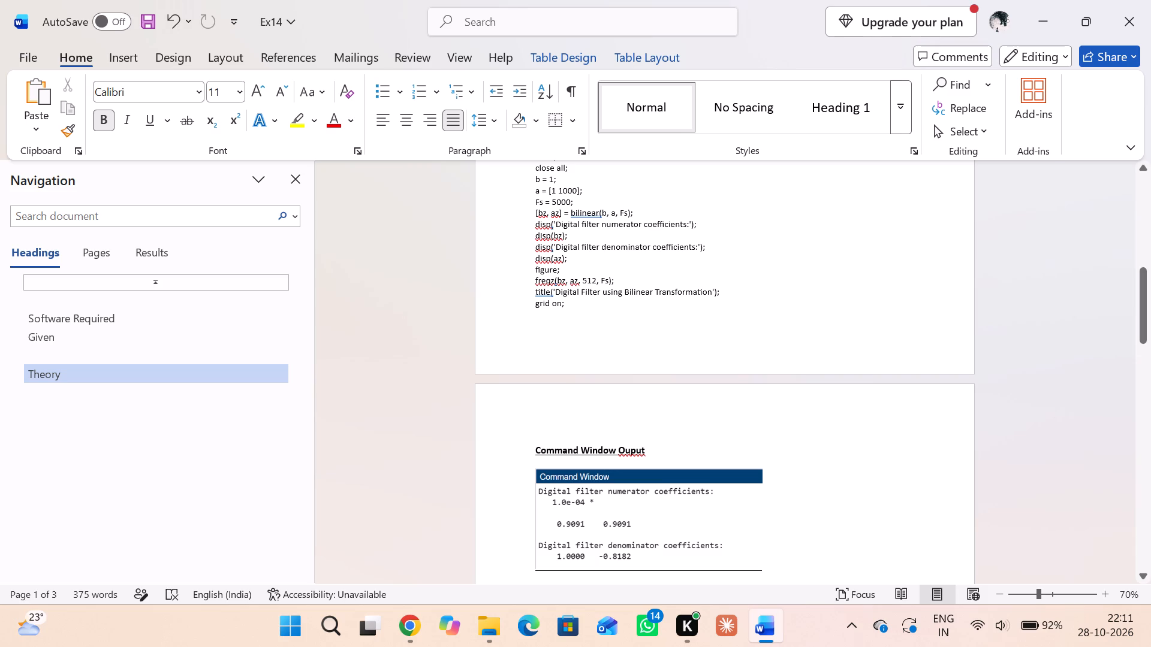
scroll(685, 462, "down", 1)
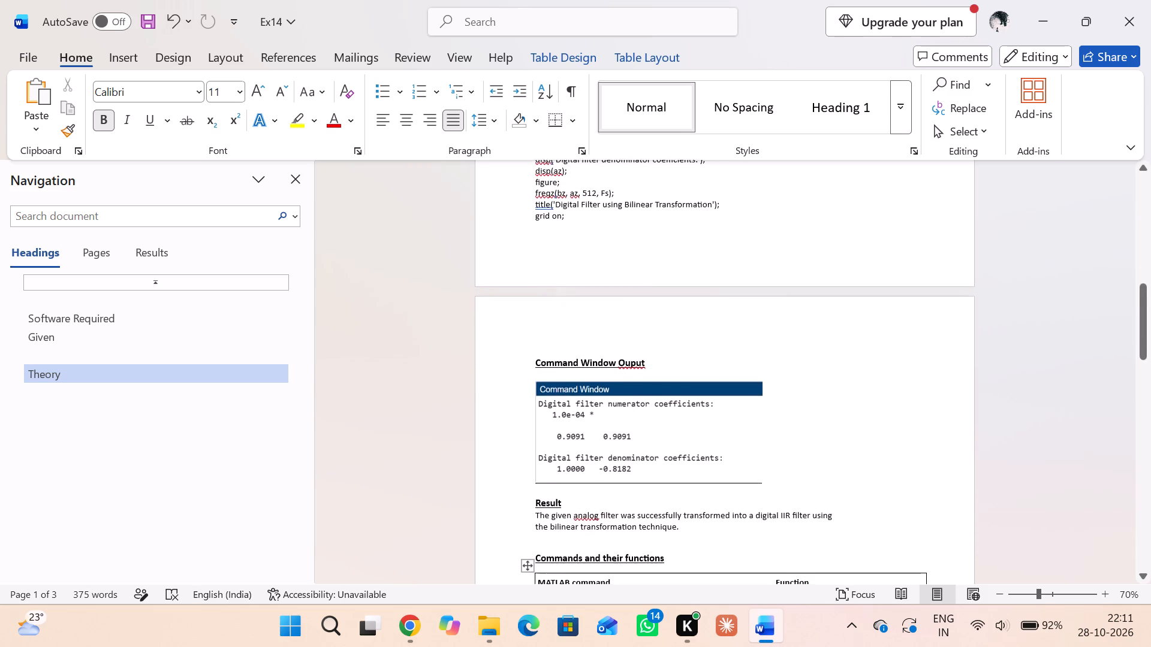
scroll(685, 462, "down", 1)
scroll(685, 462, "up", 1)
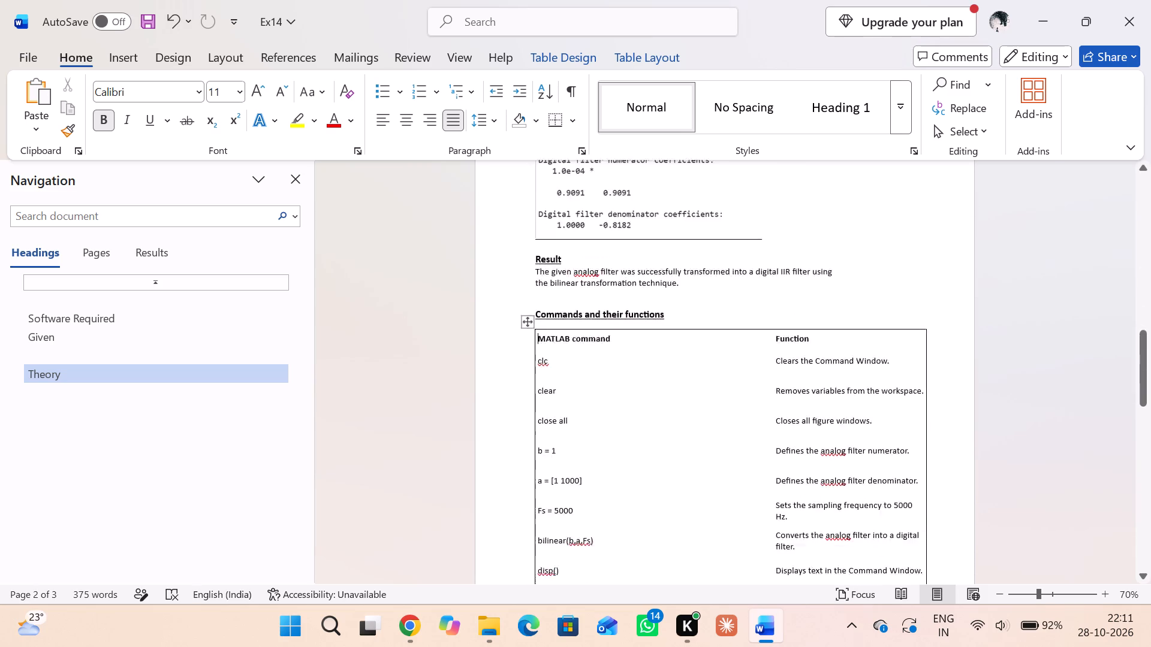
scroll(685, 462, "up", 1)
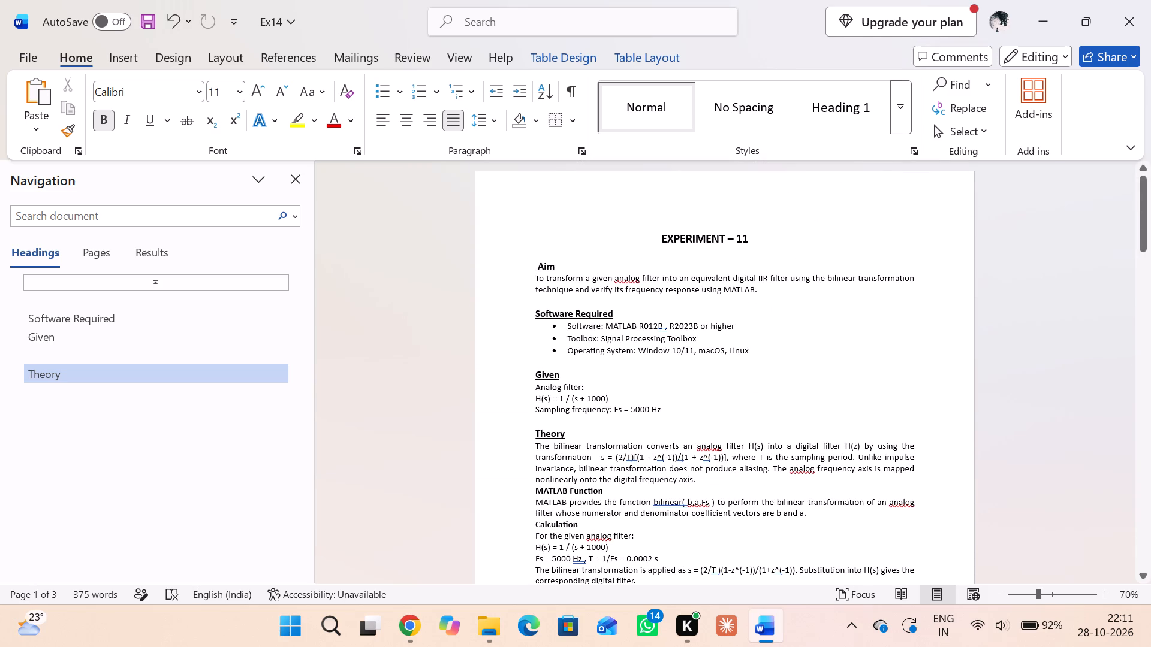
Insert one space before the EXPERIMENT – 11 title.
left_click(657, 231)
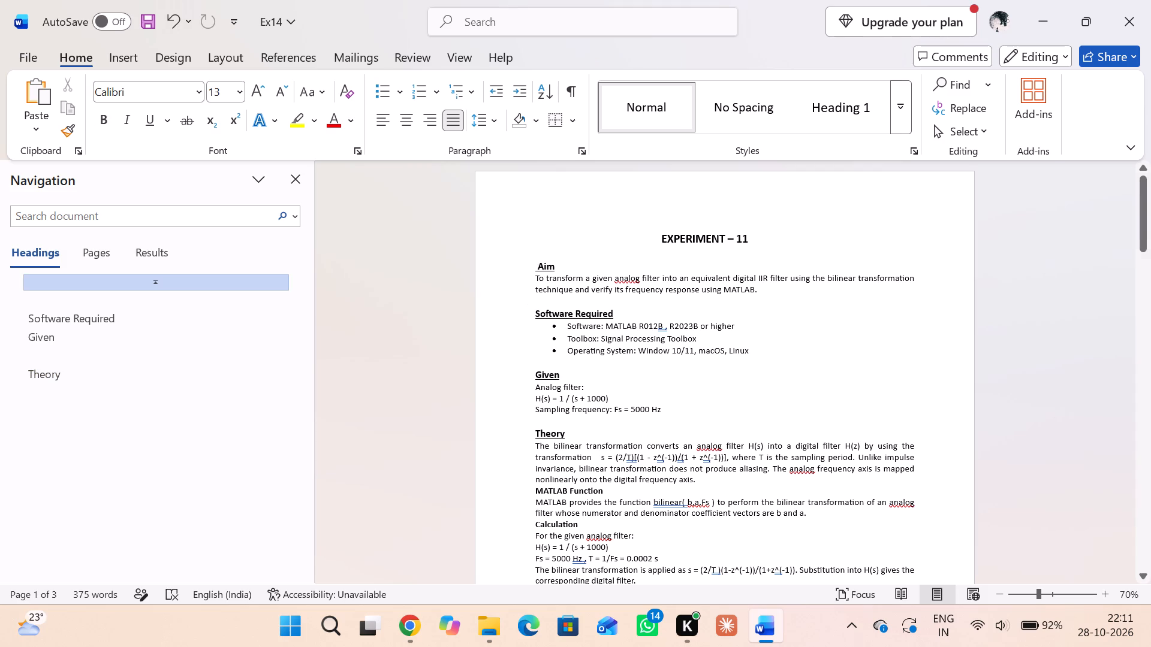
key("space")
Remove the surplus spaces between "transformation" and "s =" in the Theory paragraph.
scroll(692, 294, "down", 1)
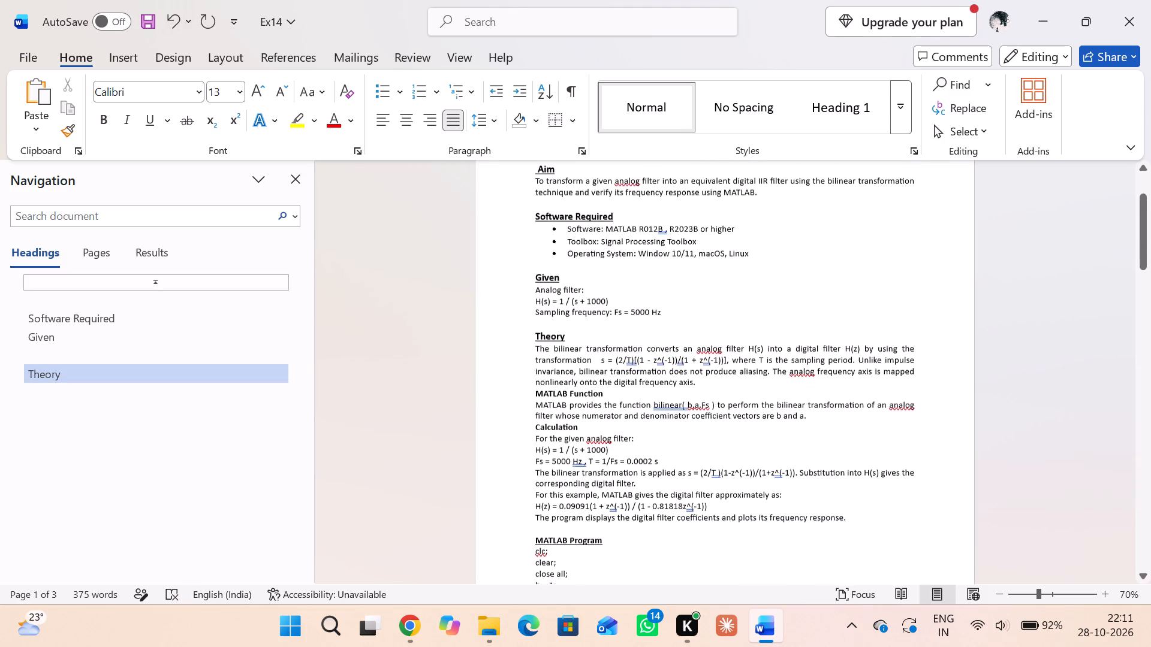
scroll(692, 294, "down", 1)
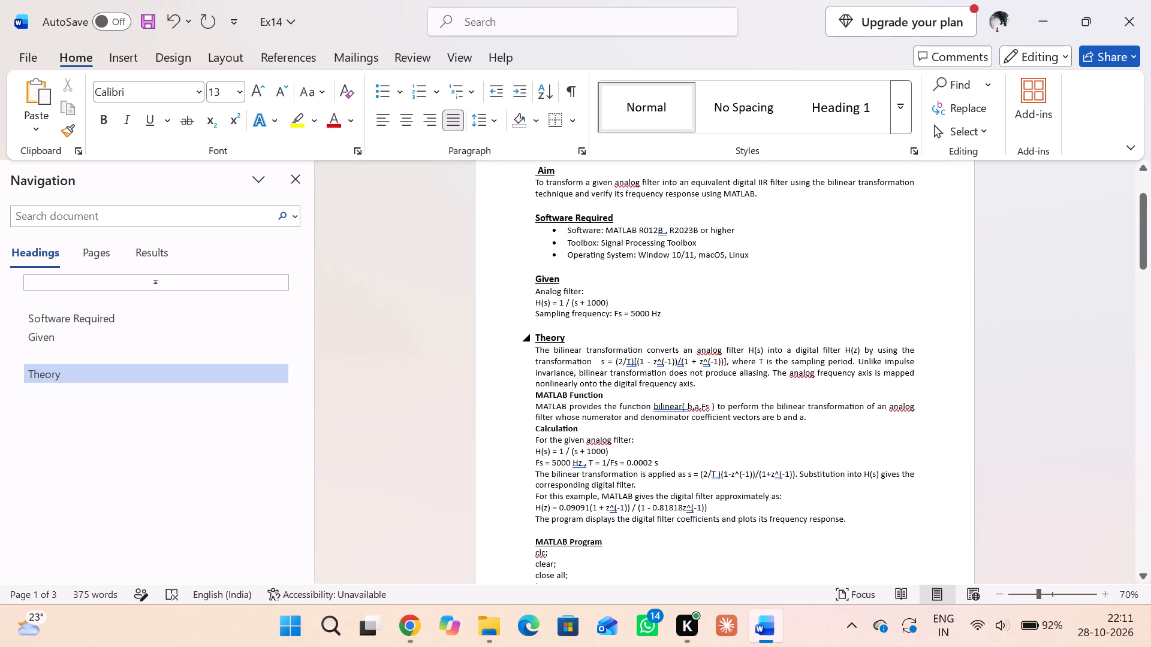
left_click(598, 358)
key("BackSpace")
key("BackSpace")
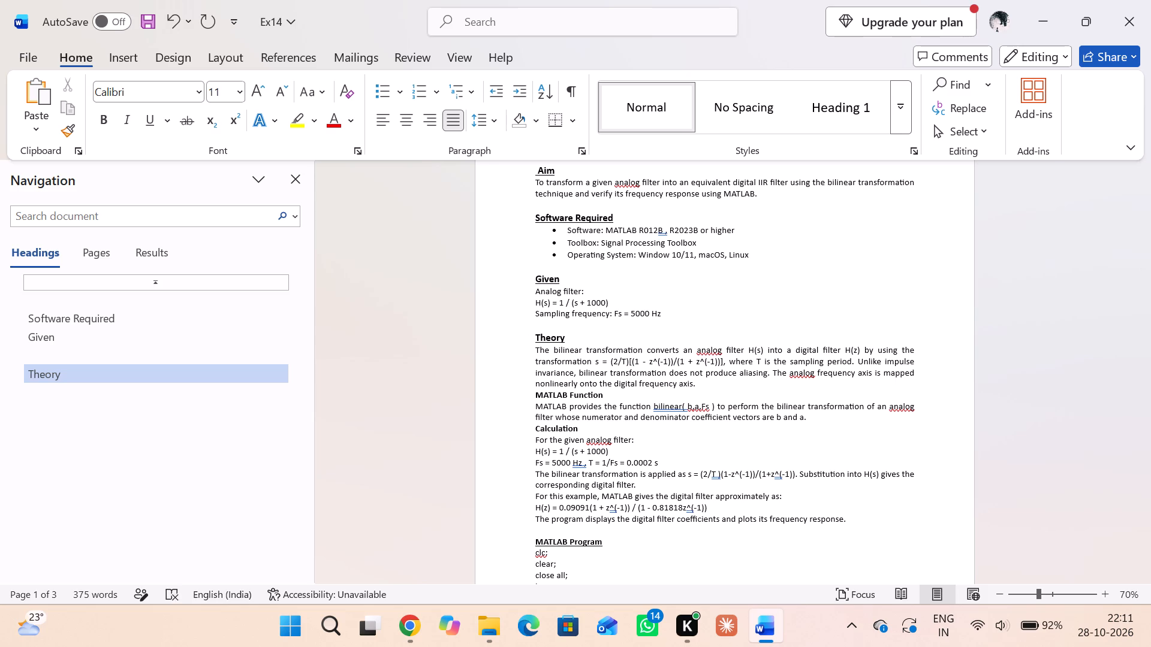
key("BackSpace")
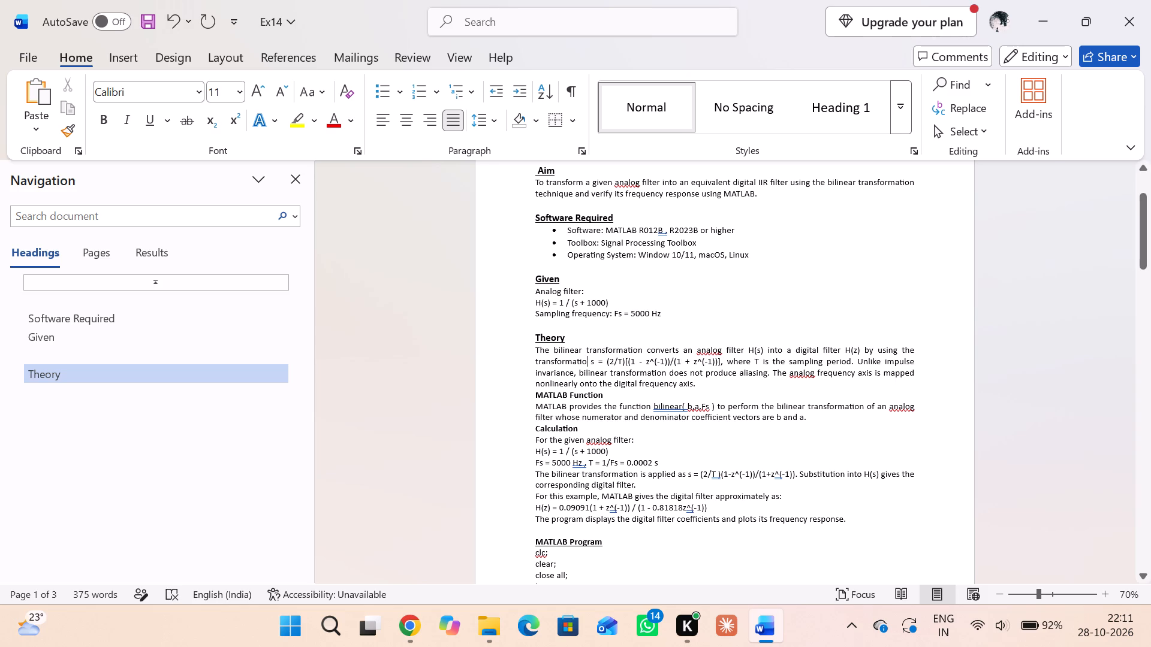
Insert a space between "bilinear" and its opening parenthesis in the MATLAB Function paragraph.
left_click(683, 402)
key("Left")
key("space")
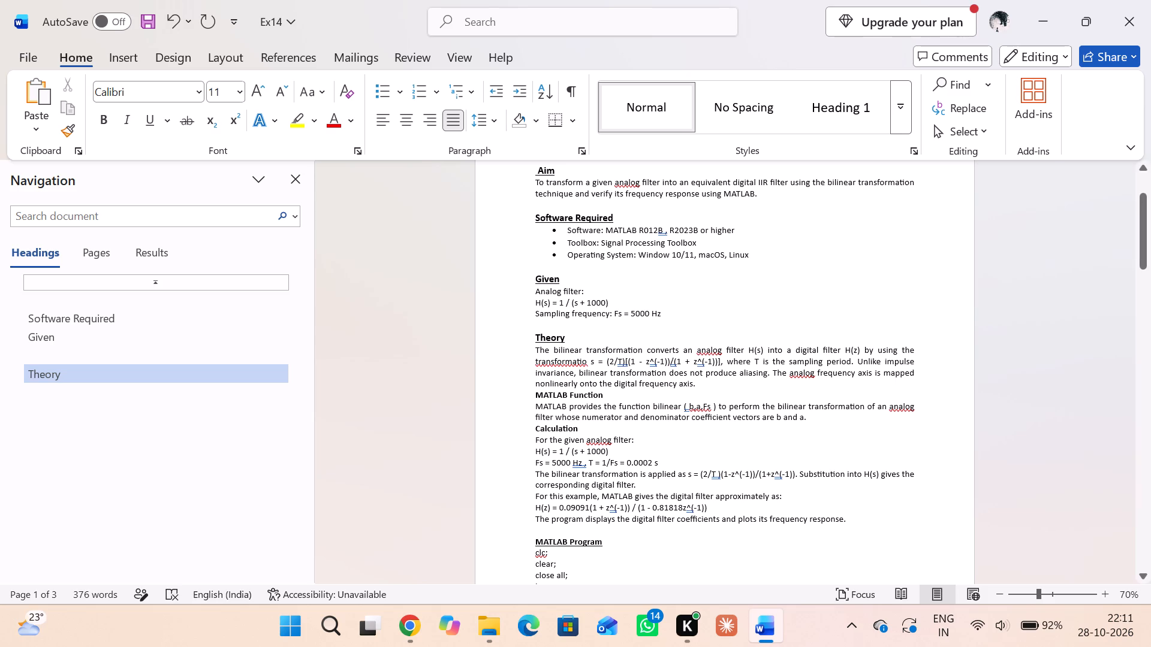
Check the text on page 1 and the commands table on page 2 once more.
scroll(792, 438, "down", 1)
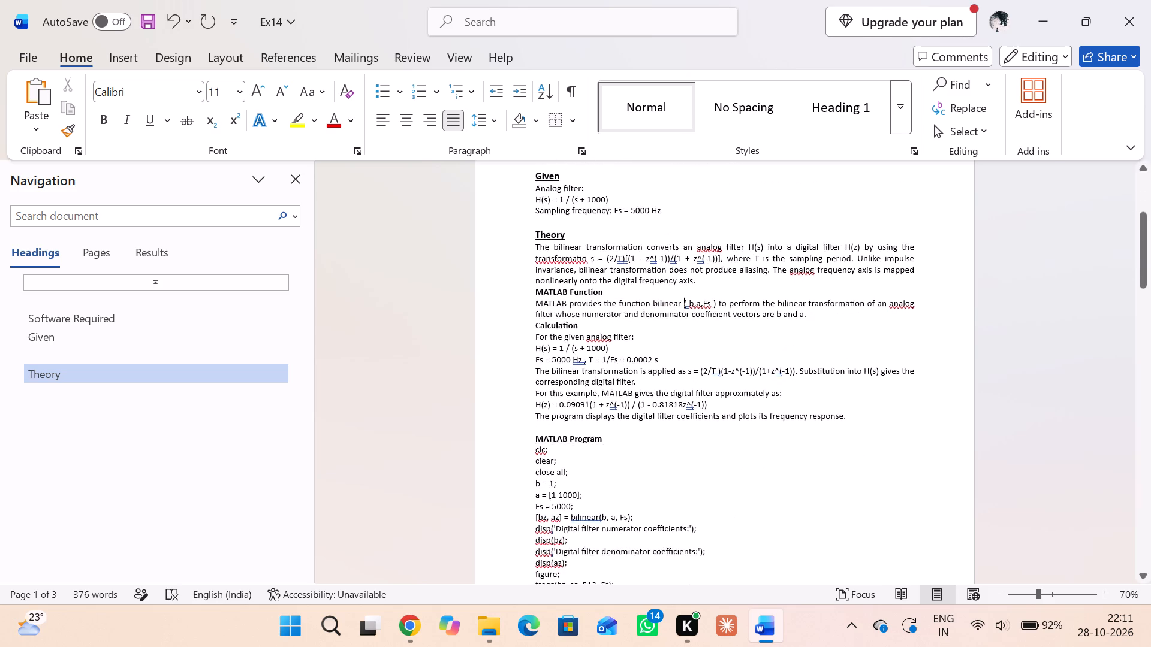
scroll(792, 438, "down", 1)
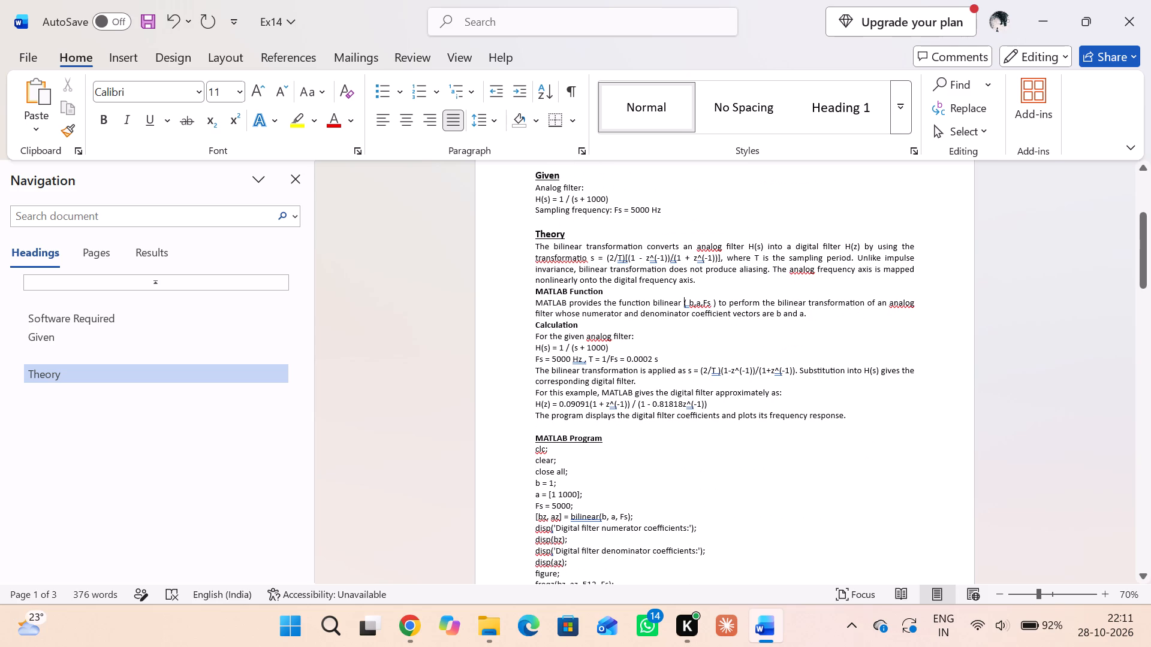
scroll(794, 323, "up", 1)
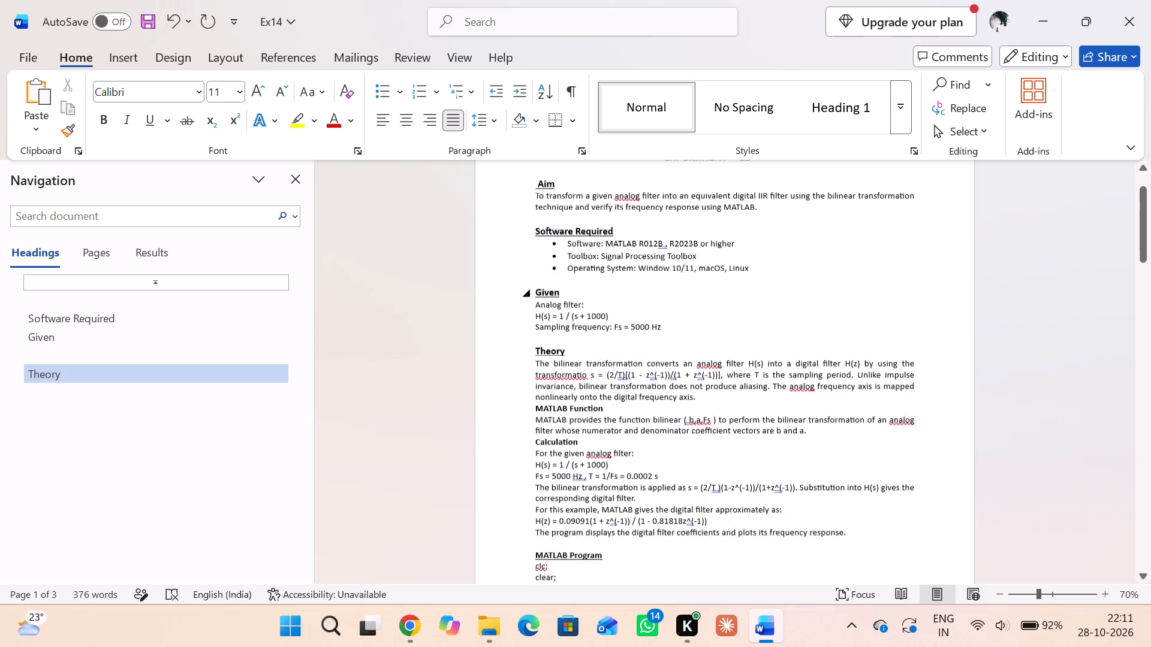
scroll(794, 323, "up", 1)
scroll(794, 323, "down", 2)
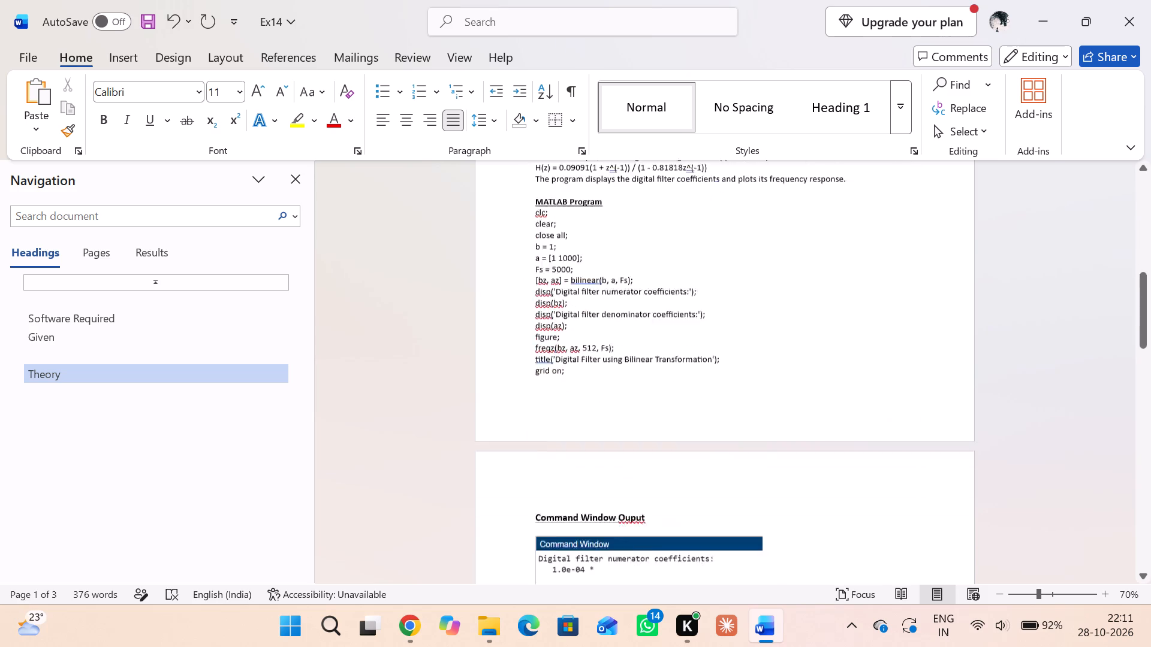
scroll(794, 323, "down", 3)
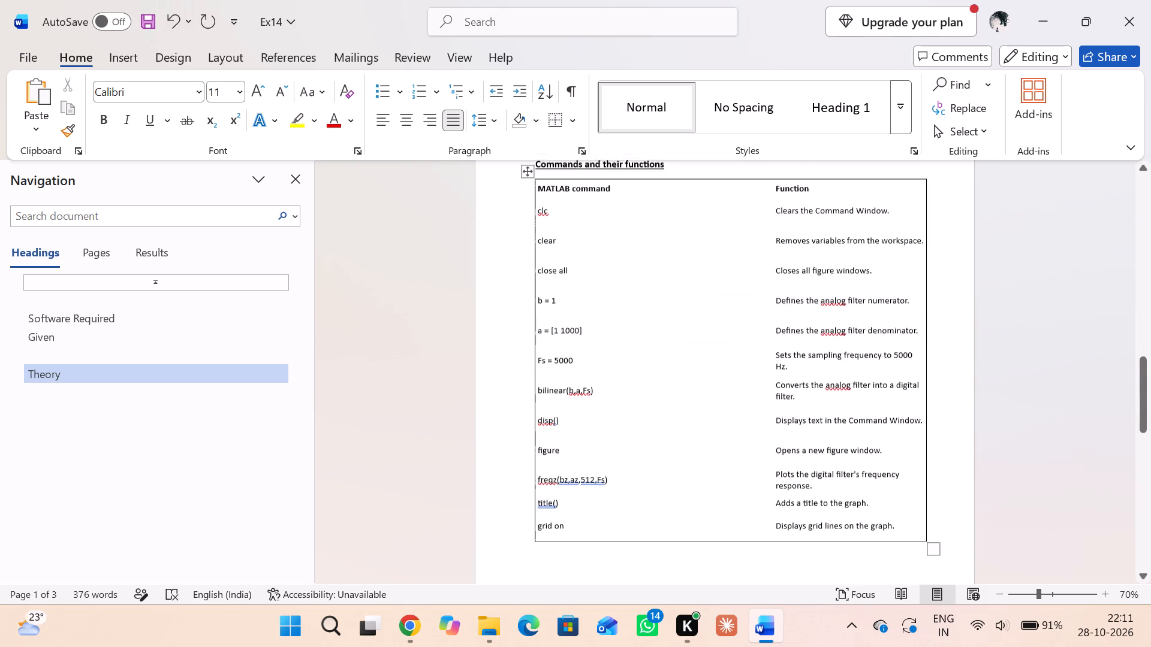
scroll(794, 323, "down", 3)
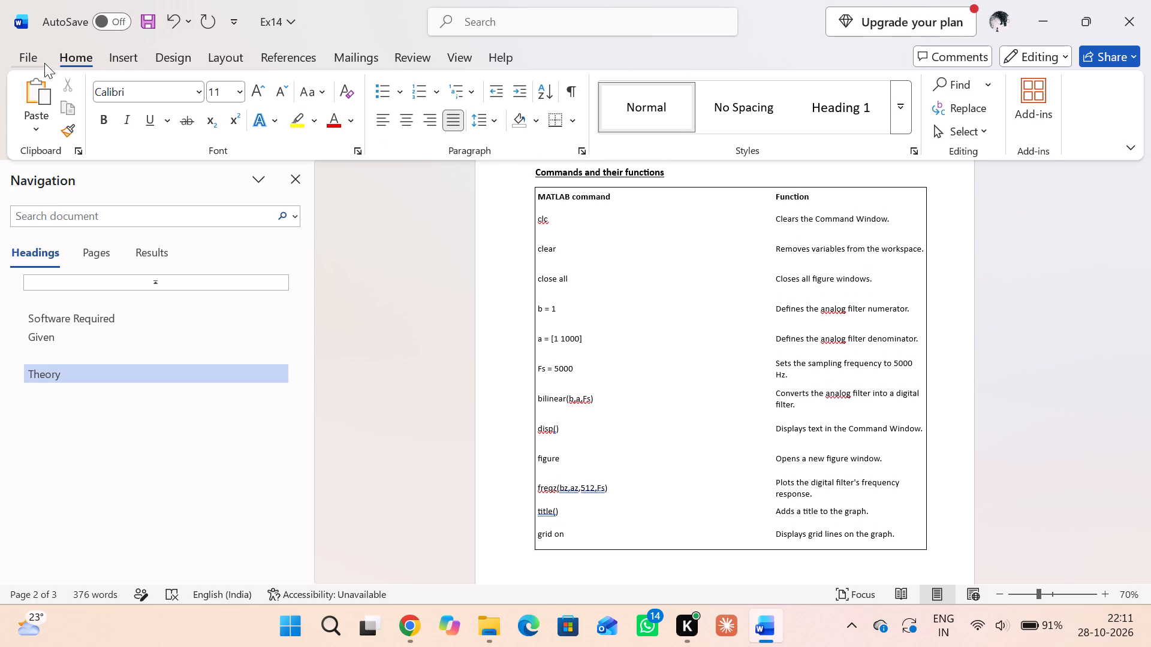
Save the report to the Desktop as a Word document named dspexp11.
left_click(22, 53)
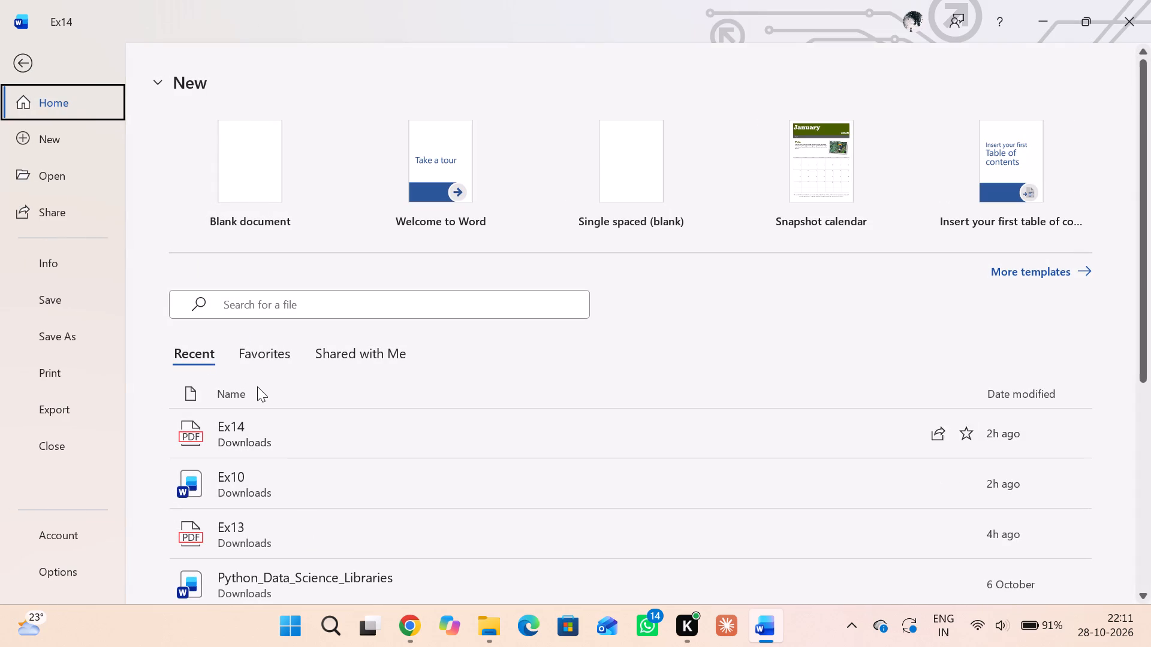
left_click(68, 332)
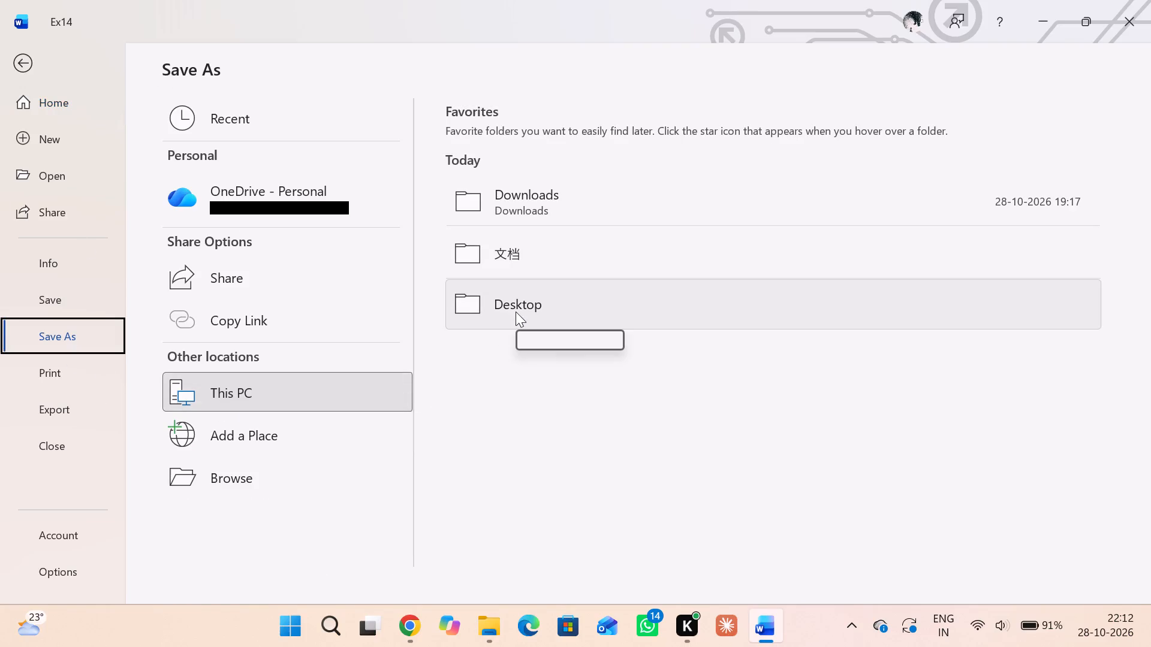
left_click(516, 312)
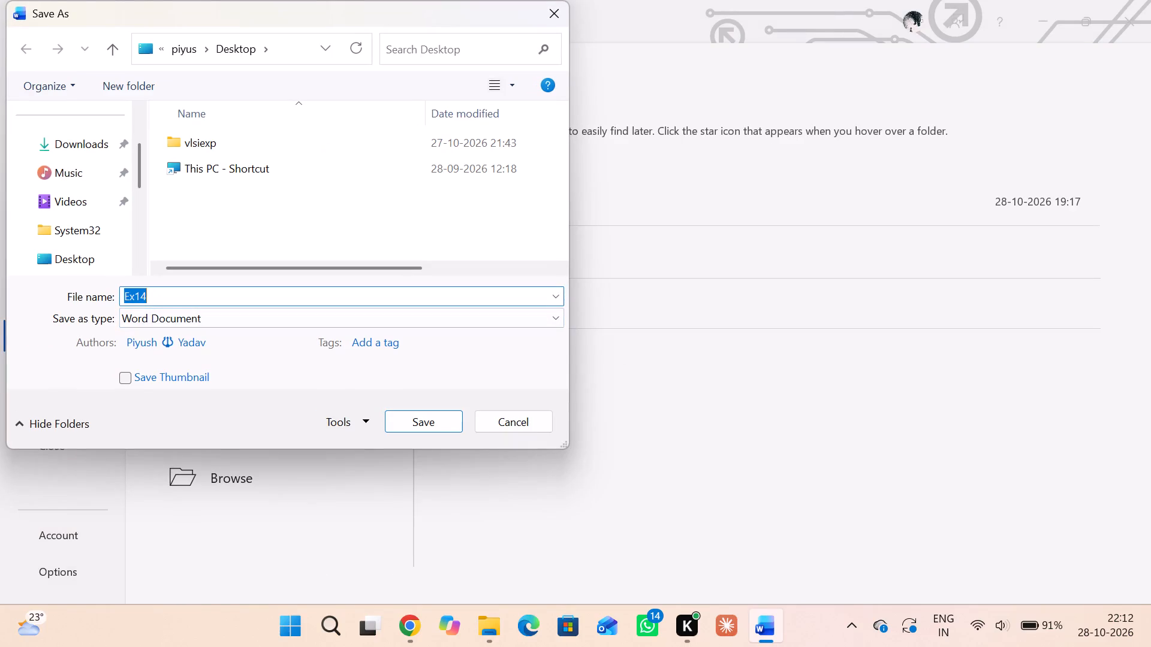
left_click(388, 298)
key("BackSpace")
key("BackSpace")
key("BackSpace")
key("BackSpace")
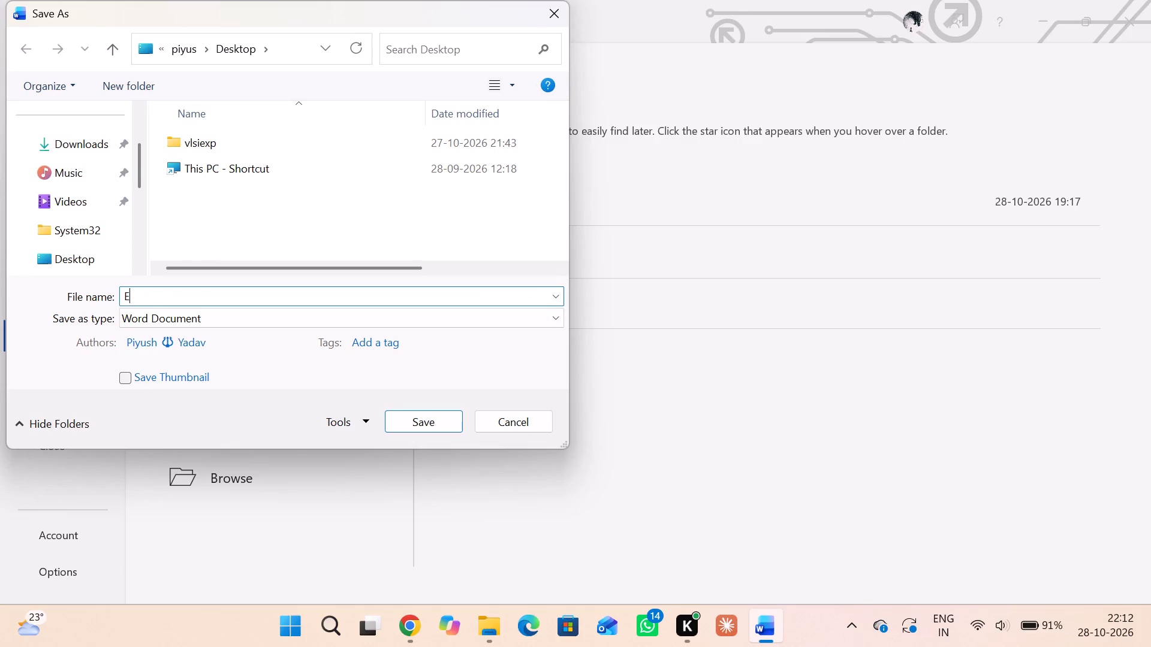
type("dspe")
type("xp11")
left_click(441, 417)
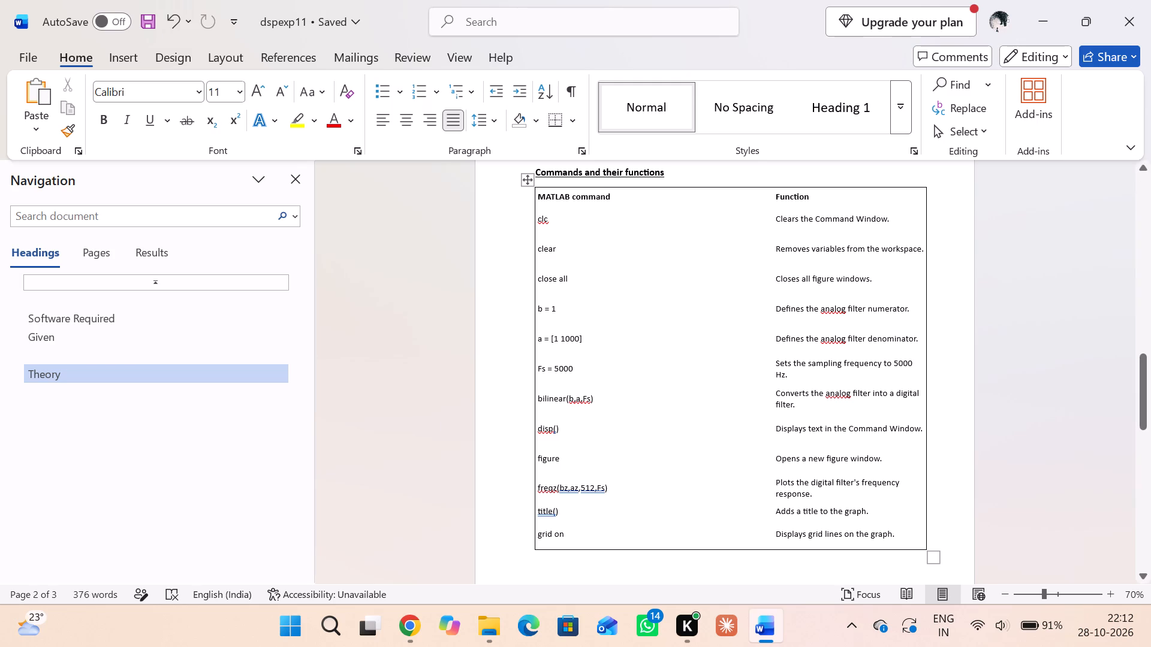
left_click(576, 365)
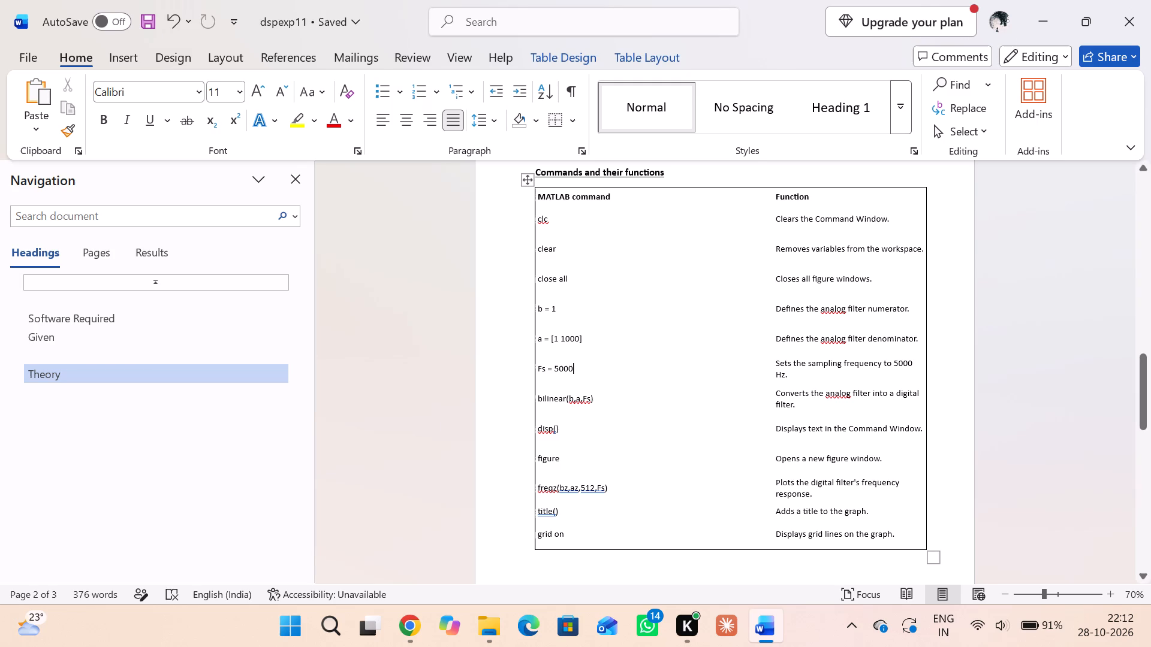
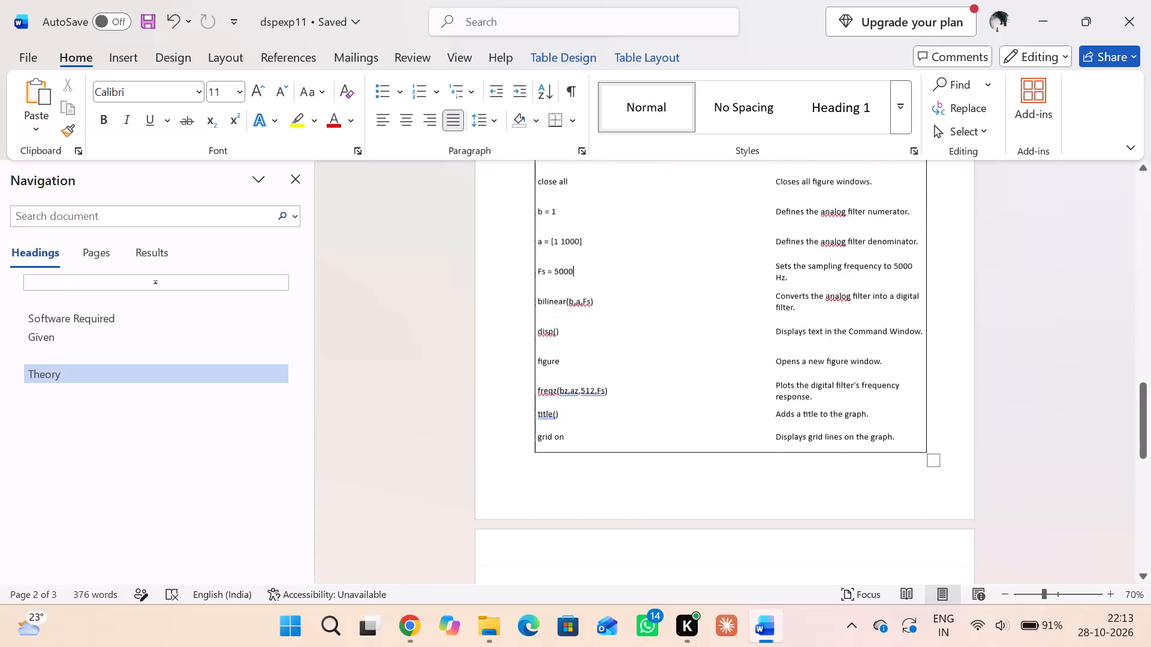
Copy the Result heading with its paragraph and paste it below the commands table.
scroll(710, 361, "up", 1)
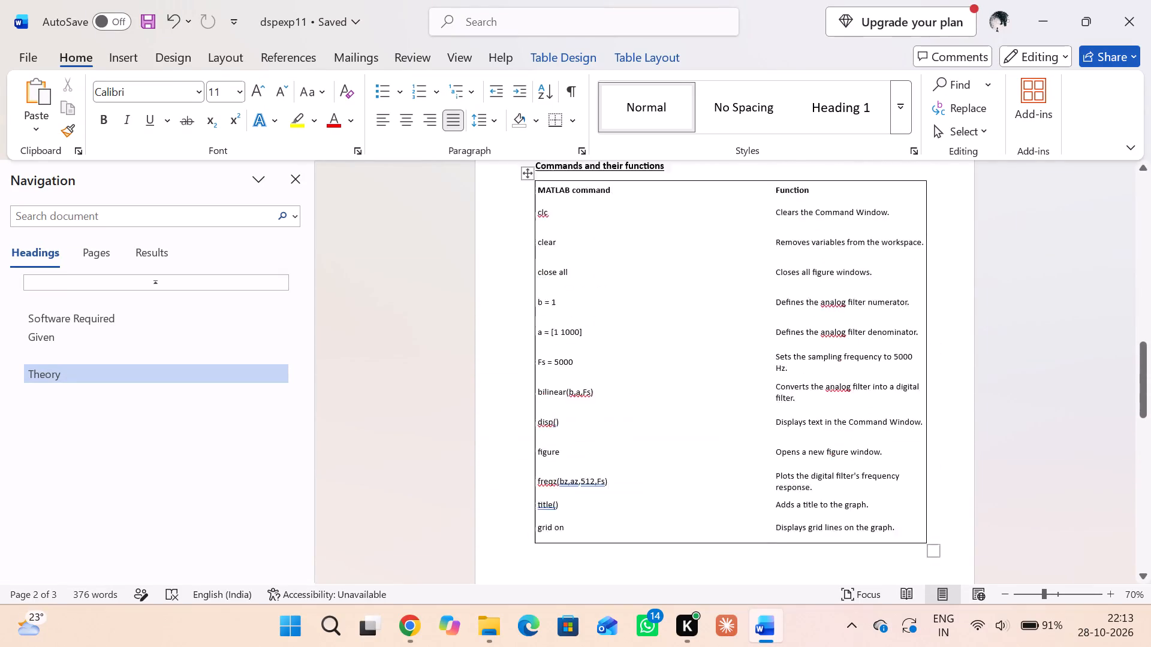
scroll(710, 361, "up", 1)
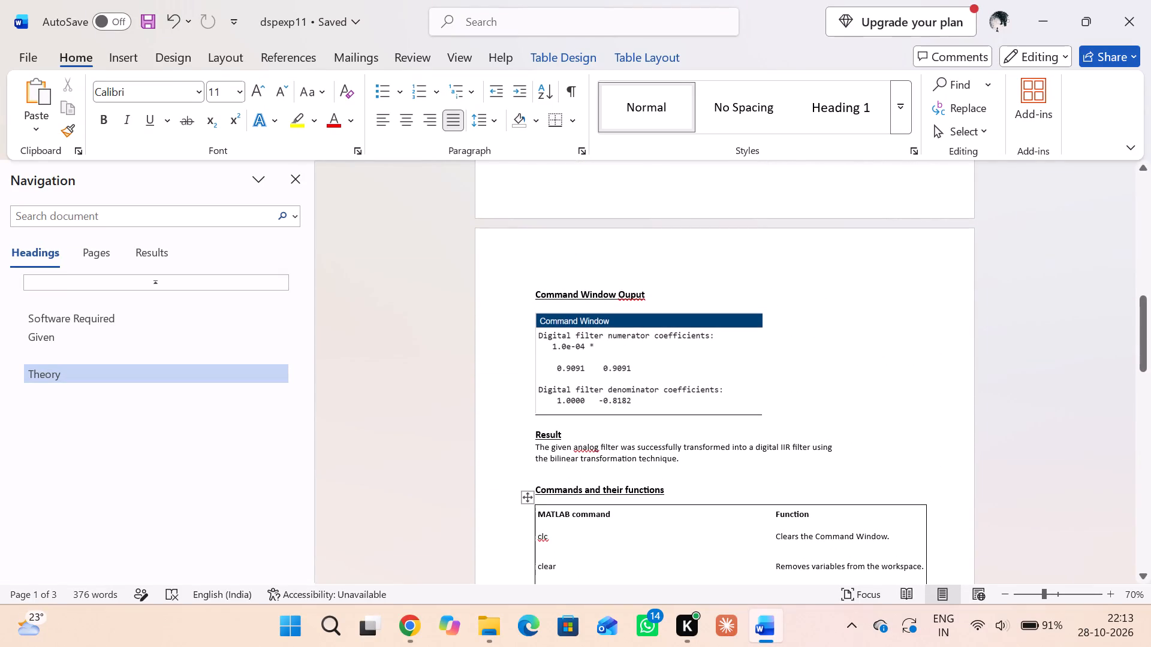
left_click_drag(532, 433, 609, 450)
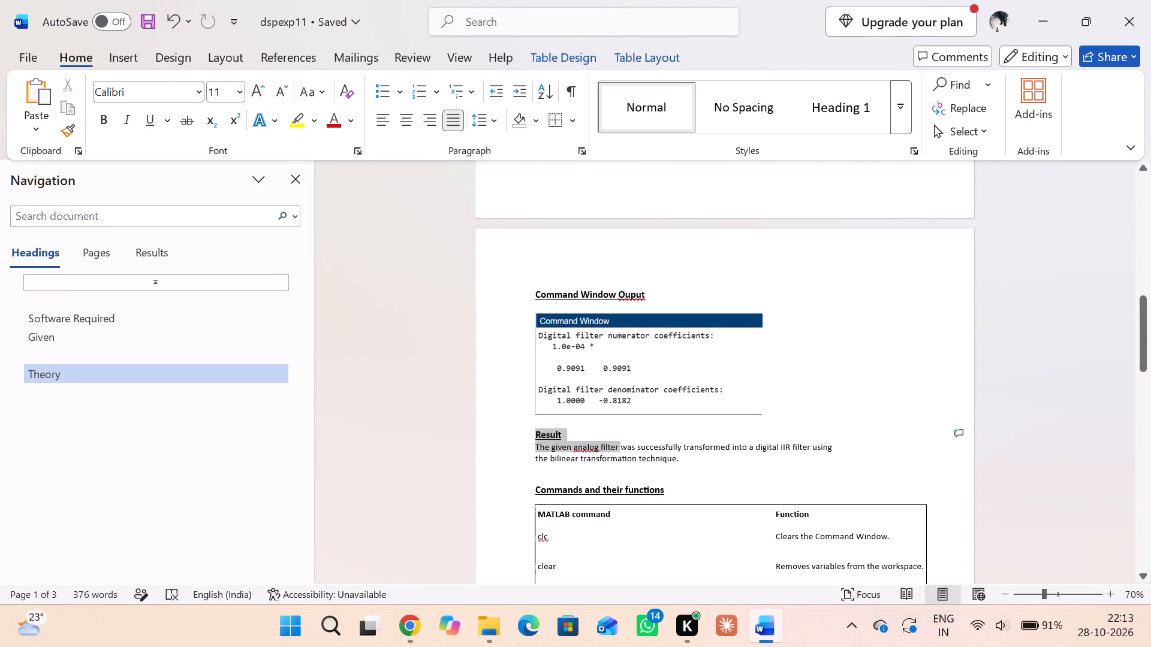
left_click_drag(609, 450, 702, 461)
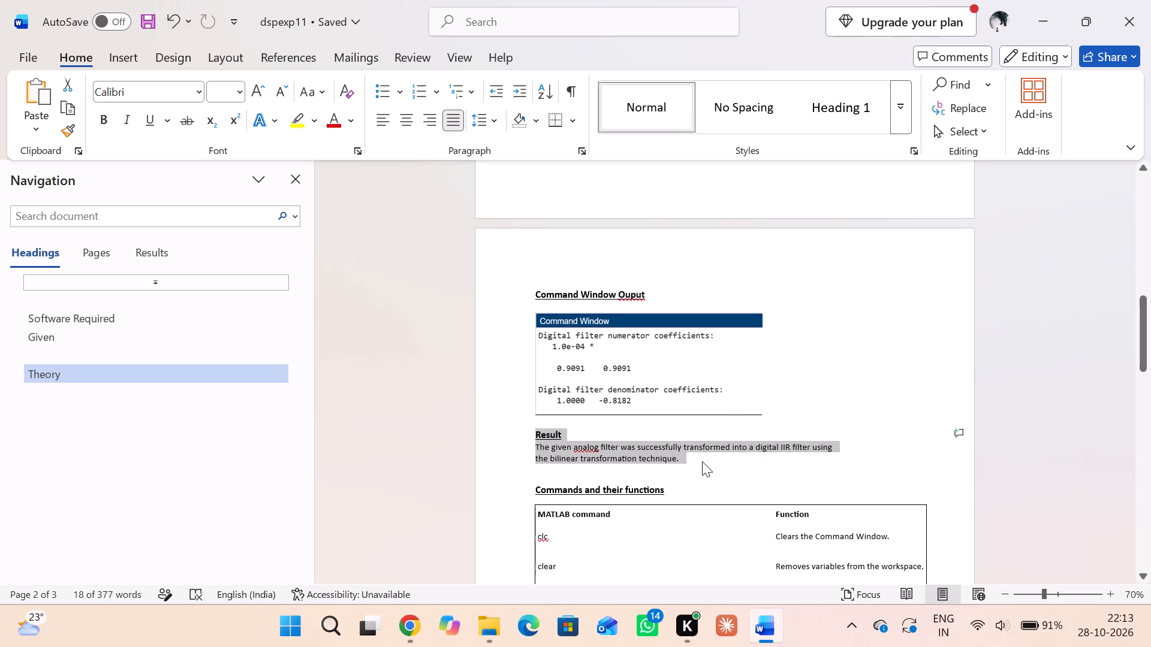
key("ctrl+c")
scroll(702, 461, "down", 4)
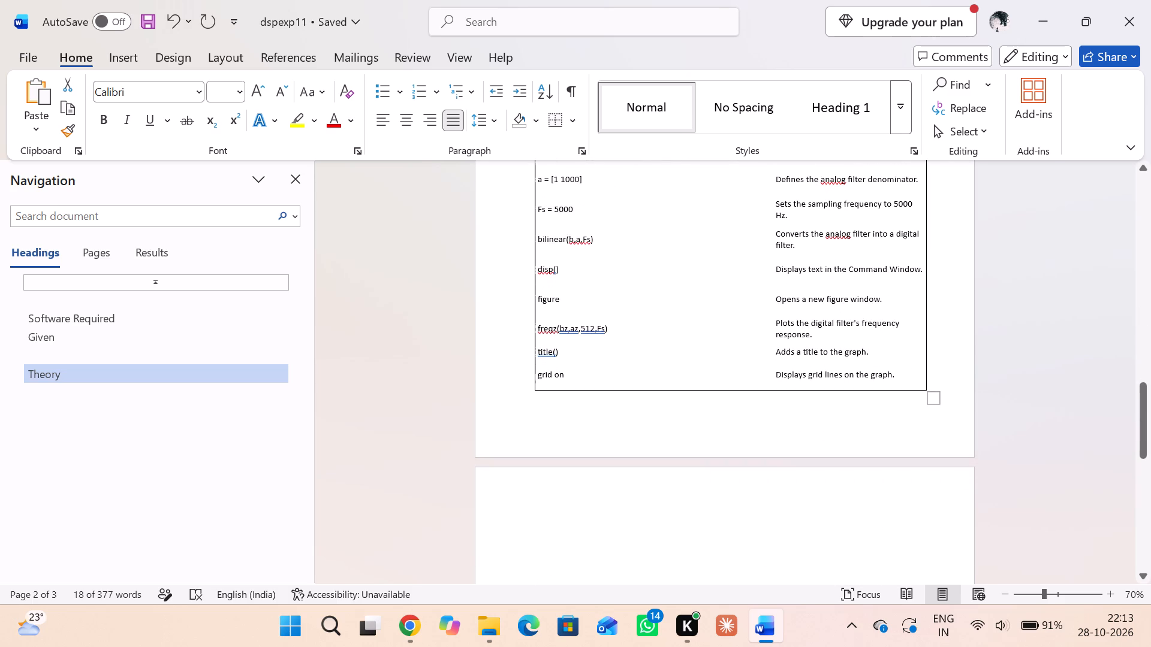
left_click(544, 493)
key("ctrl+v")
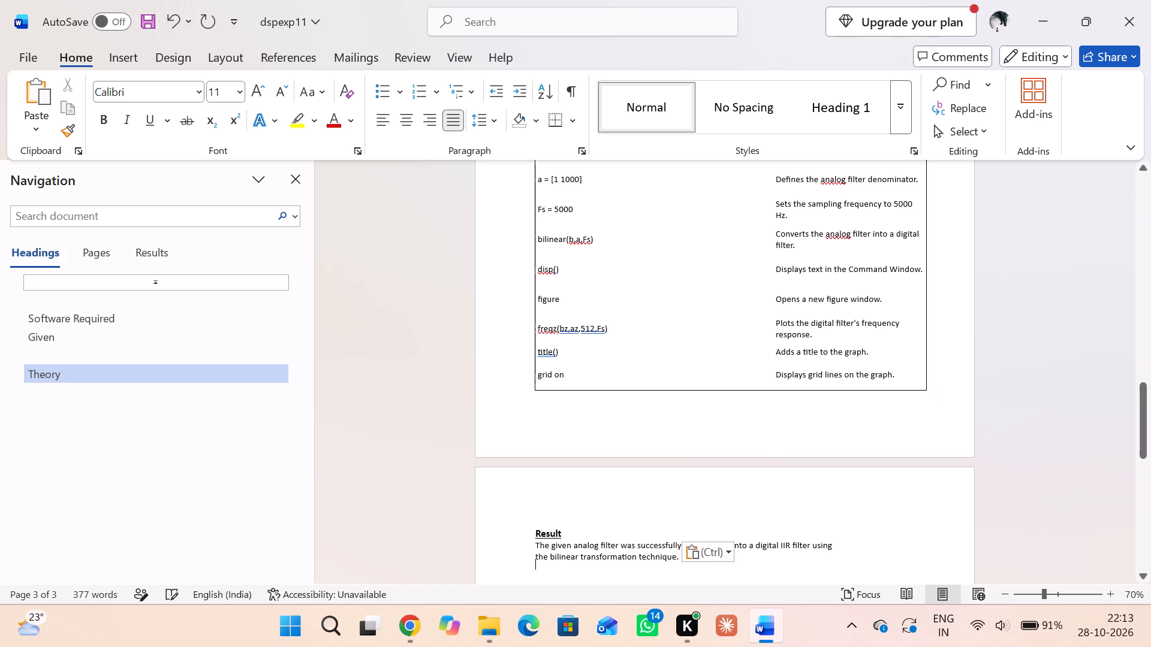
Delete the original Result heading and paragraph between the Command Window screenshot and the "Commands and their functions" heading.
scroll(544, 493, "up", 2)
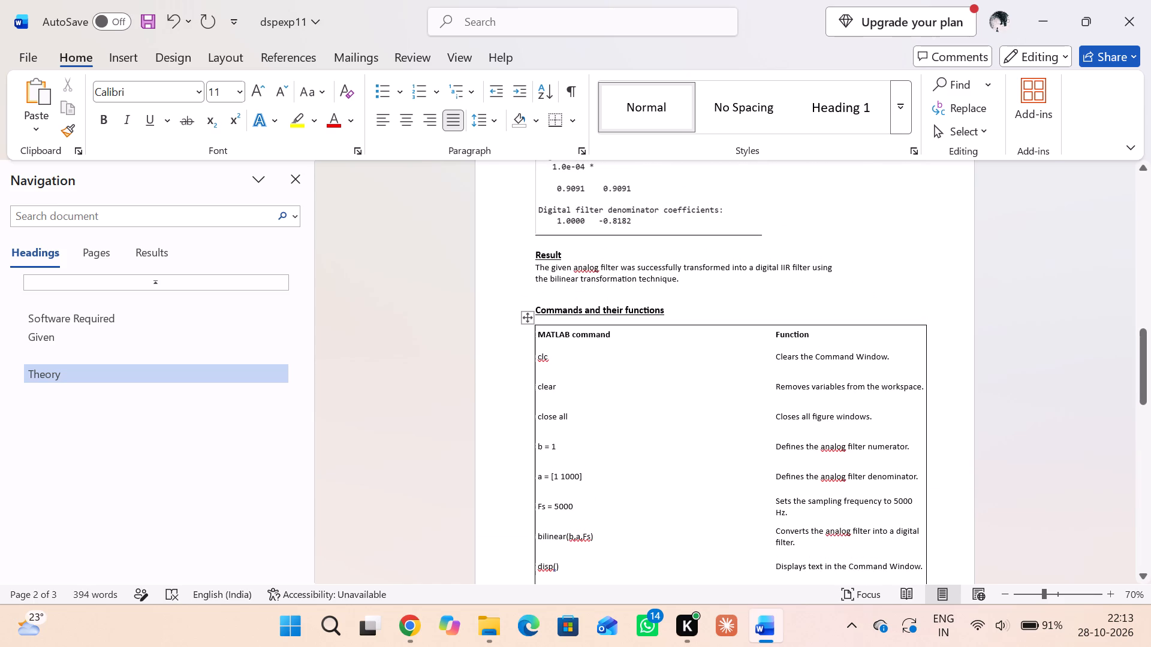
left_click(678, 279)
key("BackSpace")
key("BackSpace")
key("BackSpace")
key("BackSpace")
key("BackSpace")
key("BackSpace")
key("BackSpace")
key("BackSpace")
key("BackSpace")
key("BackSpace")
key("BackSpace")
key("BackSpace")
key("BackSpace")
key("BackSpace")
key("BackSpace")
key("BackSpace")
key("BackSpace")
key("BackSpace")
key("BackSpace")
key("BackSpace")
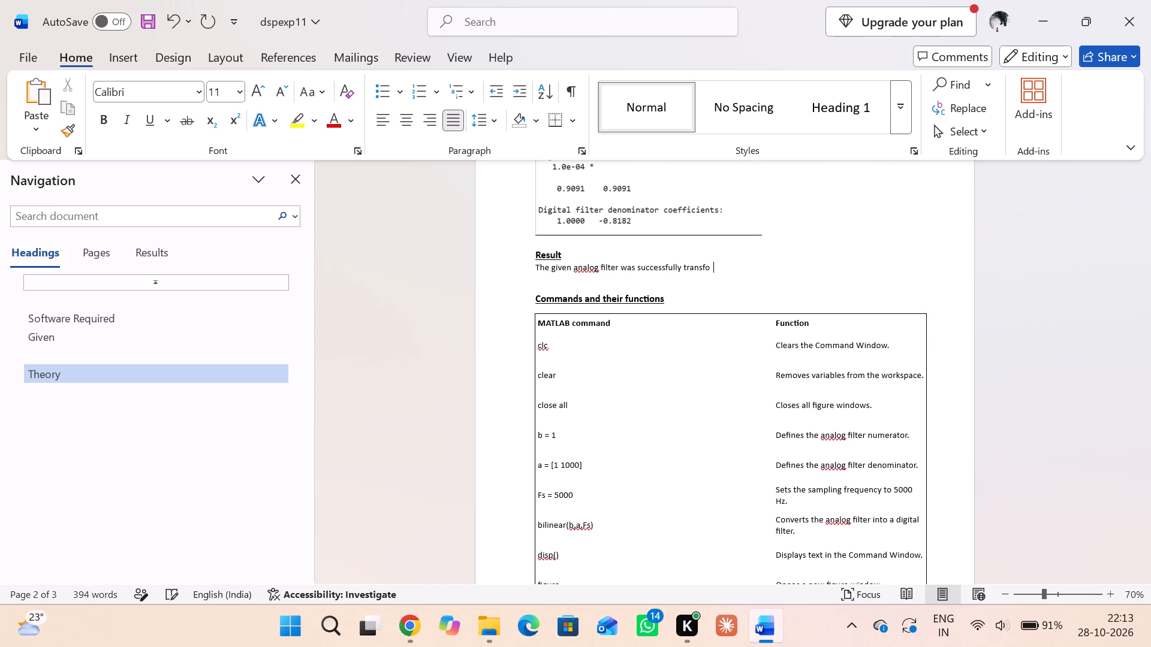
key("BackSpace")
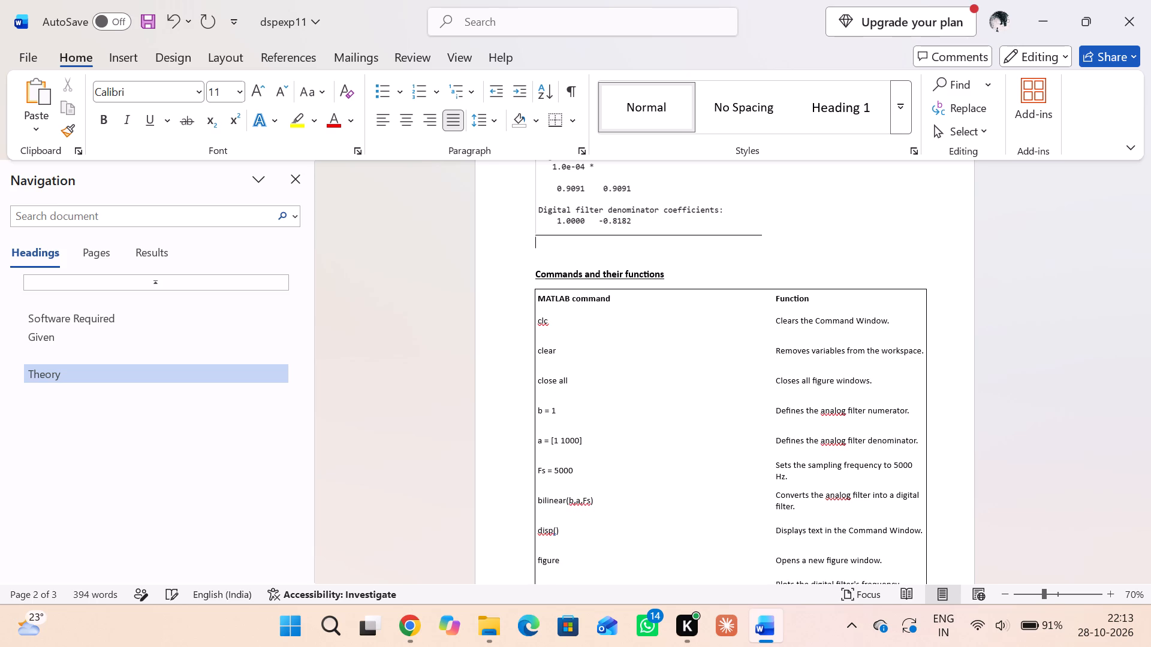
key("BackSpace")
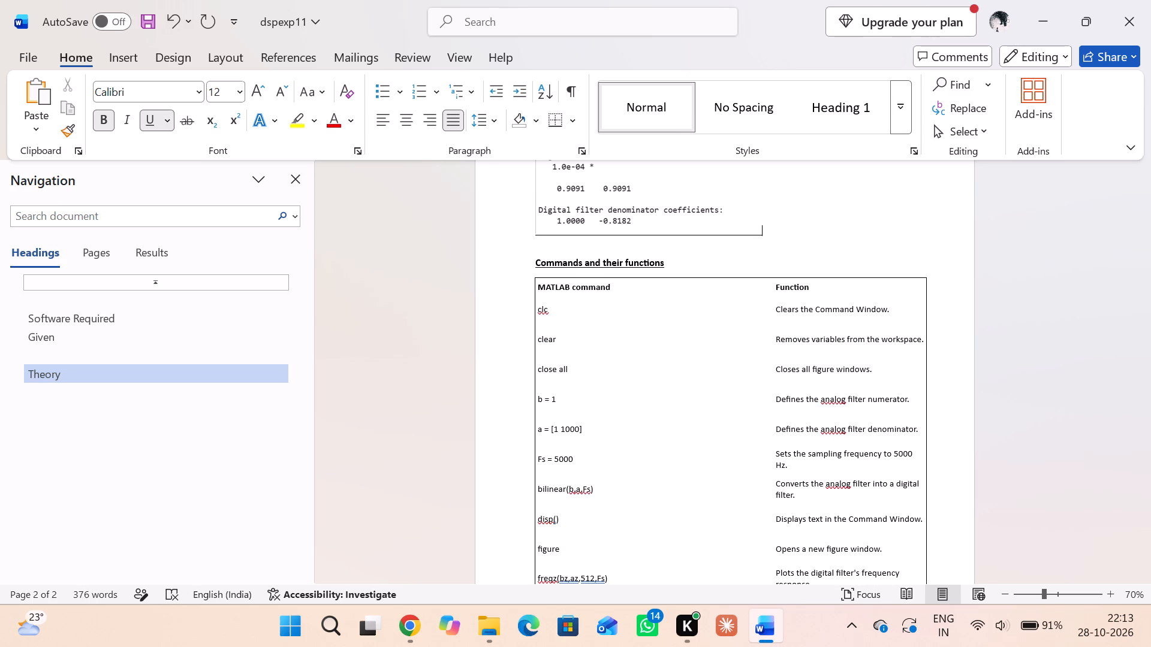
key("BackSpace")
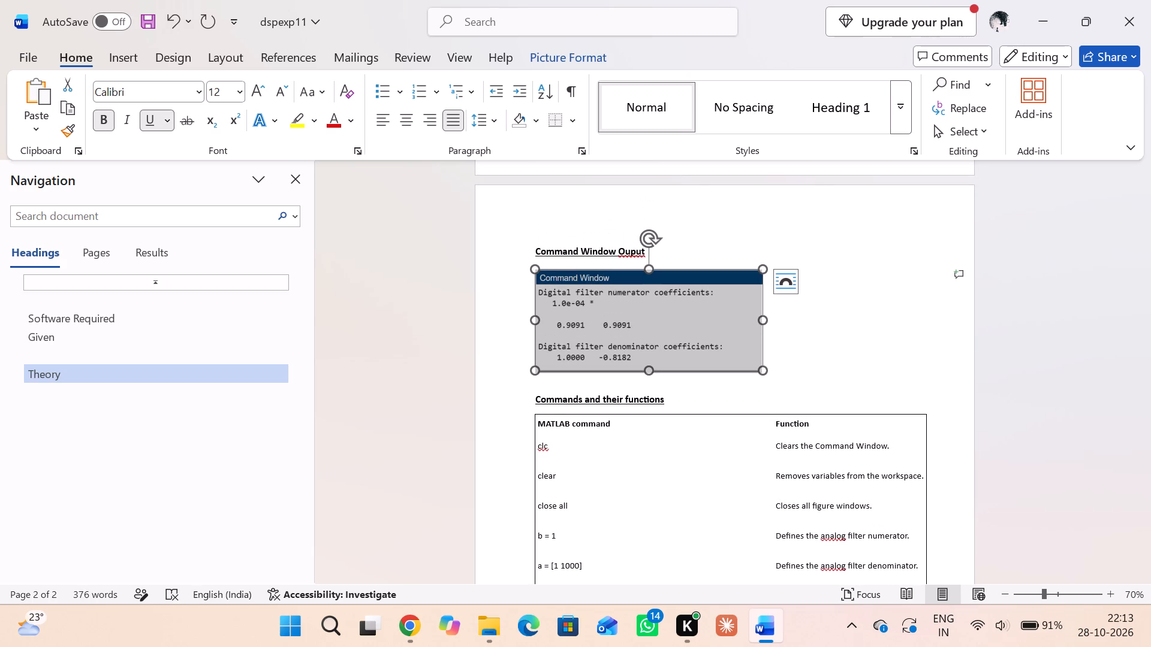
left_click(852, 341)
Insert a blank line between the commands table and the Result heading.
scroll(852, 341, "down", 2)
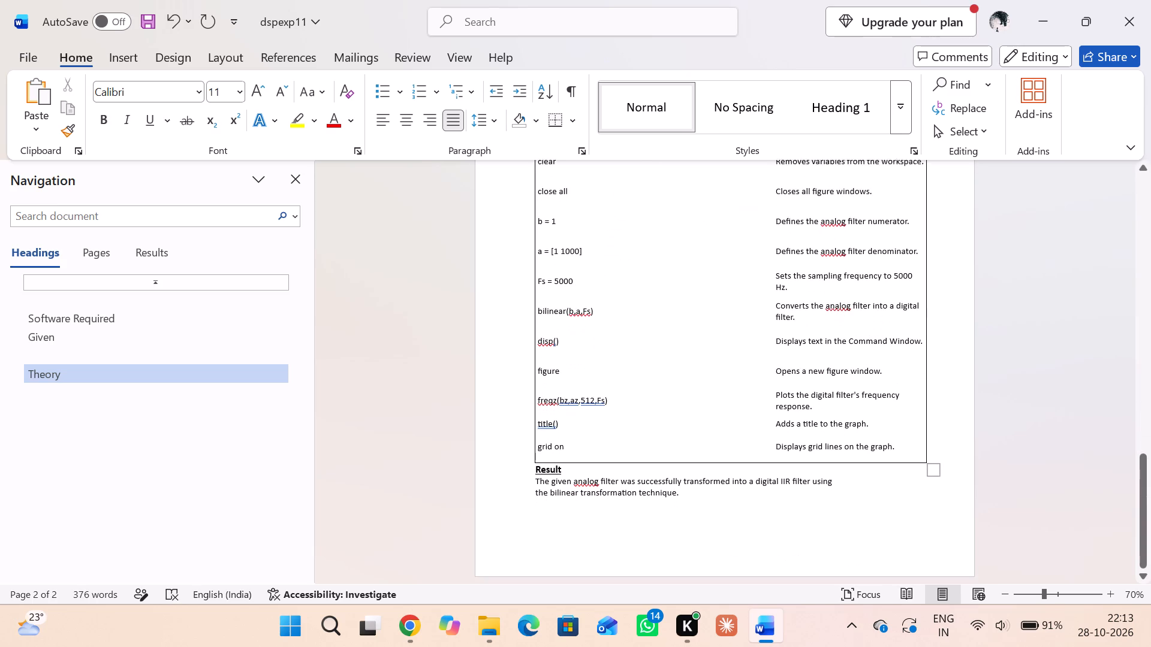
scroll(852, 341, "down", 2)
left_click(533, 467)
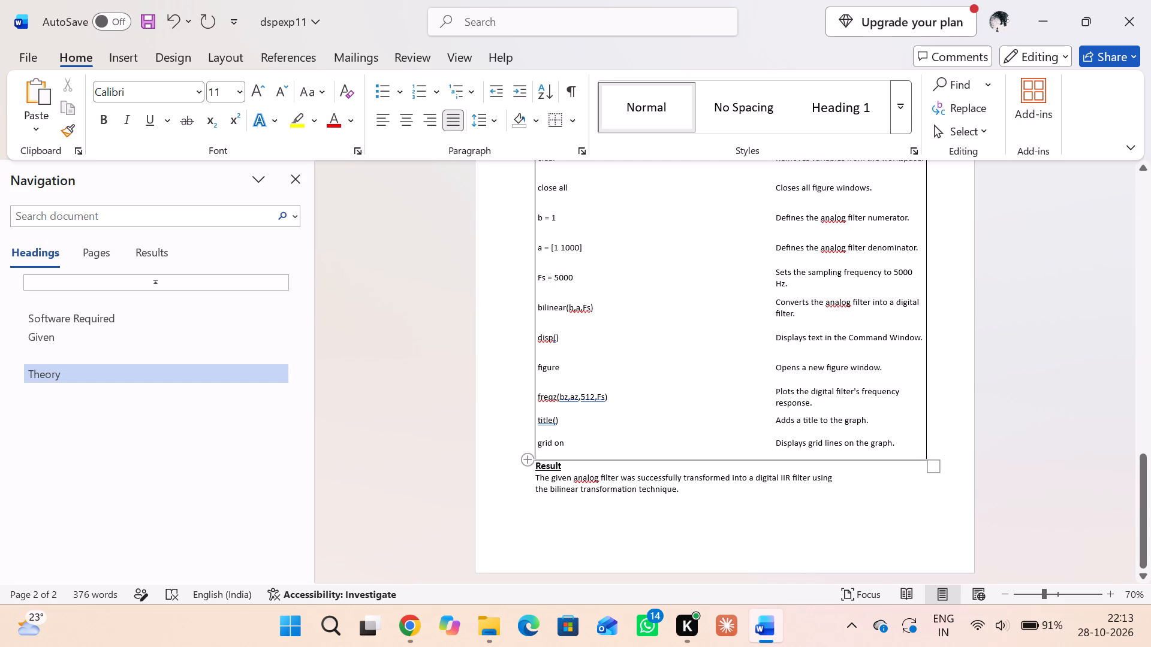
key("Return")
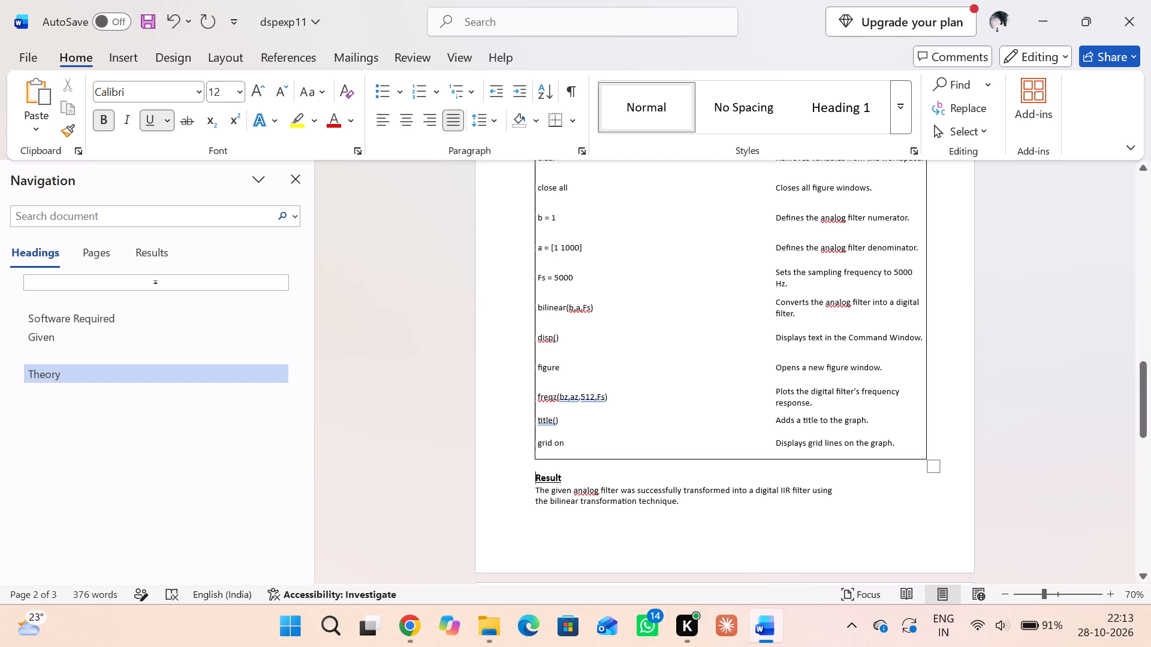
Remove the line break before "the bilinear" so the Result sentence runs on as one paragraph.
left_click(532, 499)
key("BackSpace")
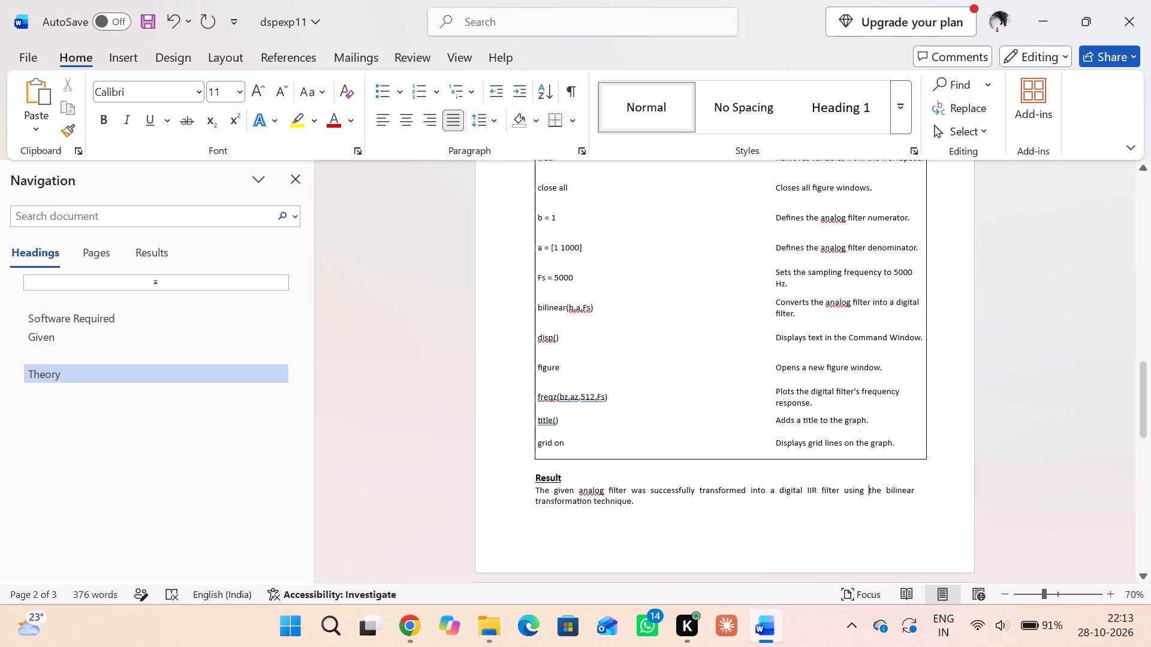
left_click(565, 479)
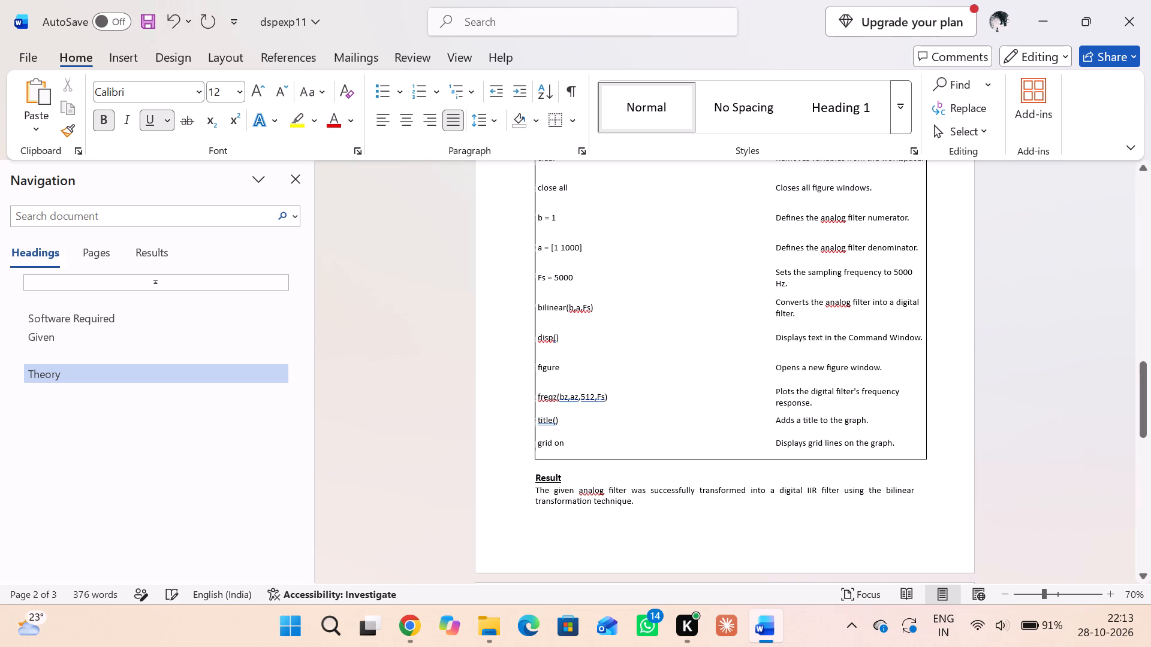
left_click(646, 502)
Check the layout of page 2 and the page that follows it.
scroll(547, 501, "down", 5)
scroll(547, 501, "up", 11)
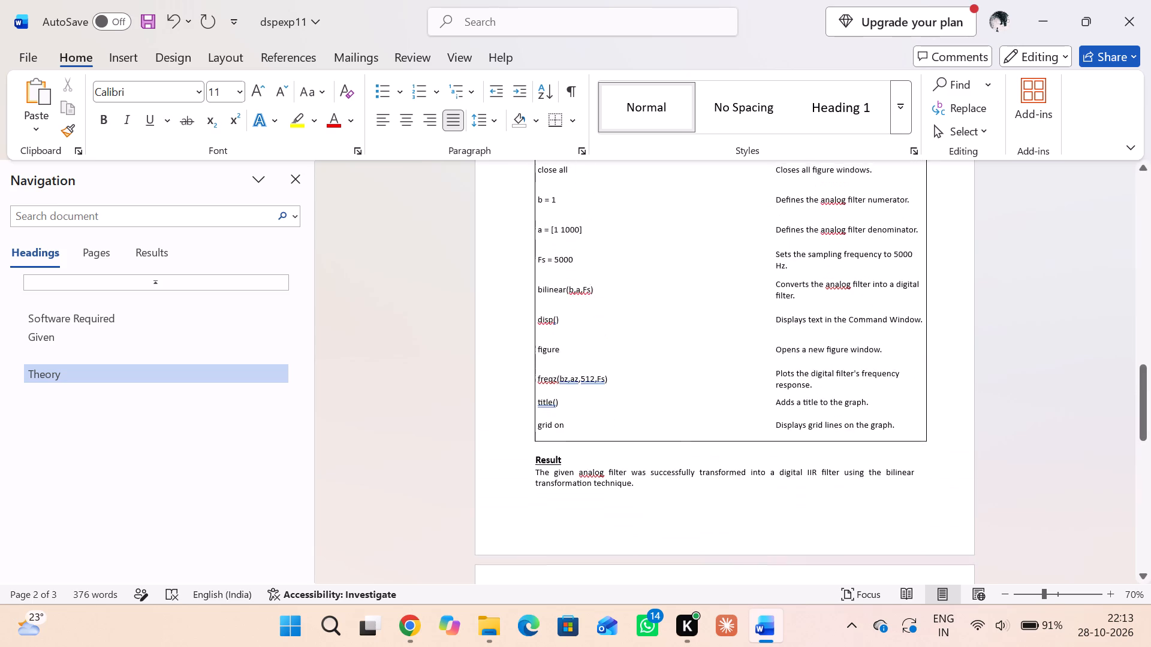
scroll(547, 501, "up", 3)
scroll(547, 501, "down", 1)
scroll(547, 501, "up", 3)
scroll(547, 501, "down", 19)
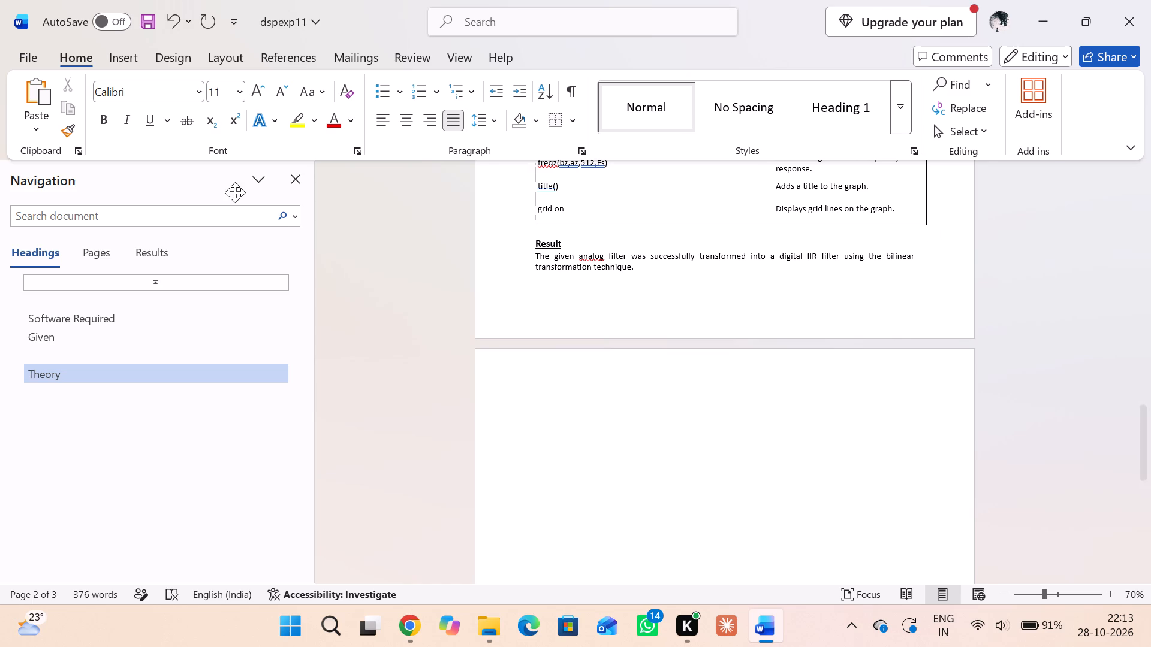
Save the report to the Desktop as a Word document under the new name "dspexp11..".
left_click(41, 58)
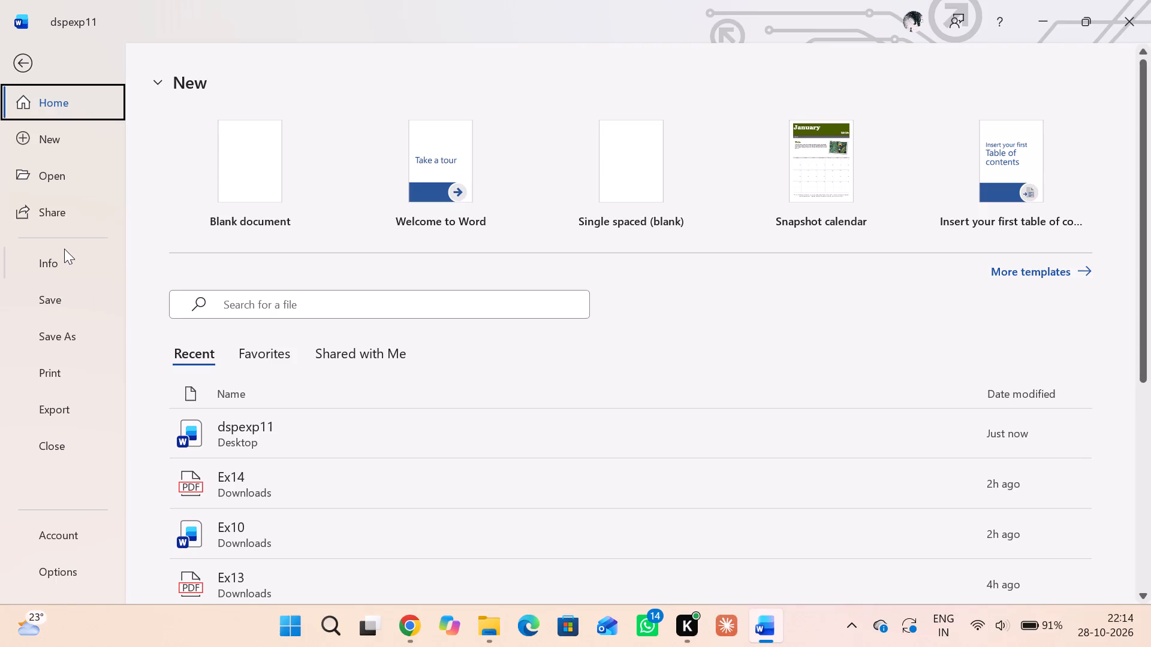
left_click(52, 342)
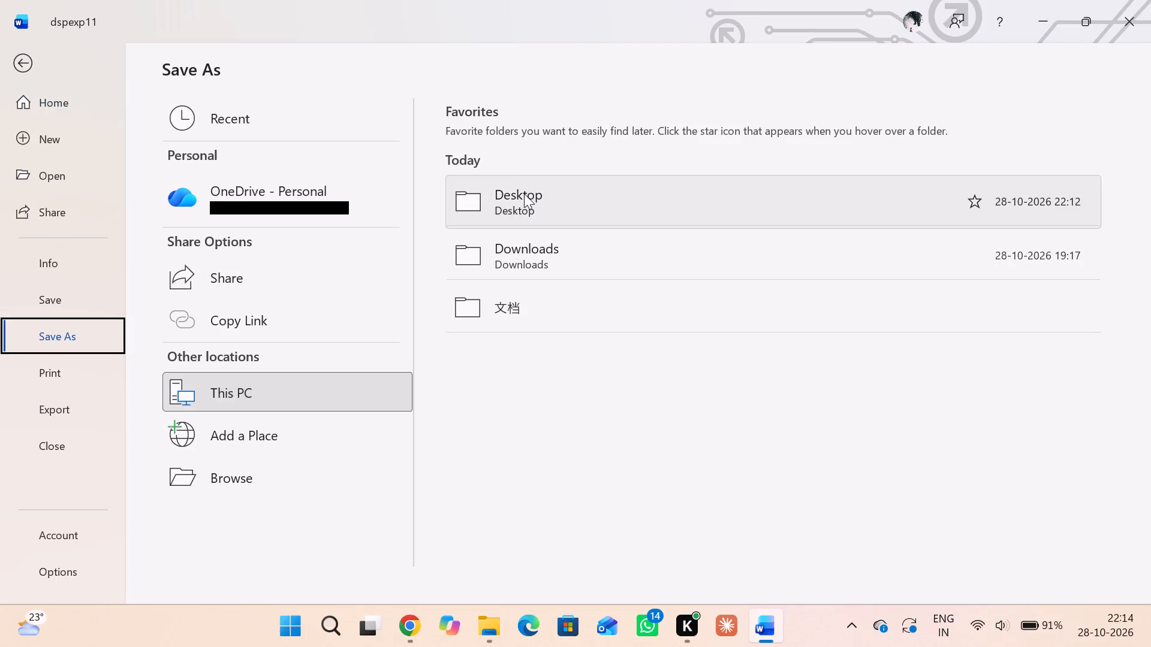
left_click(560, 196)
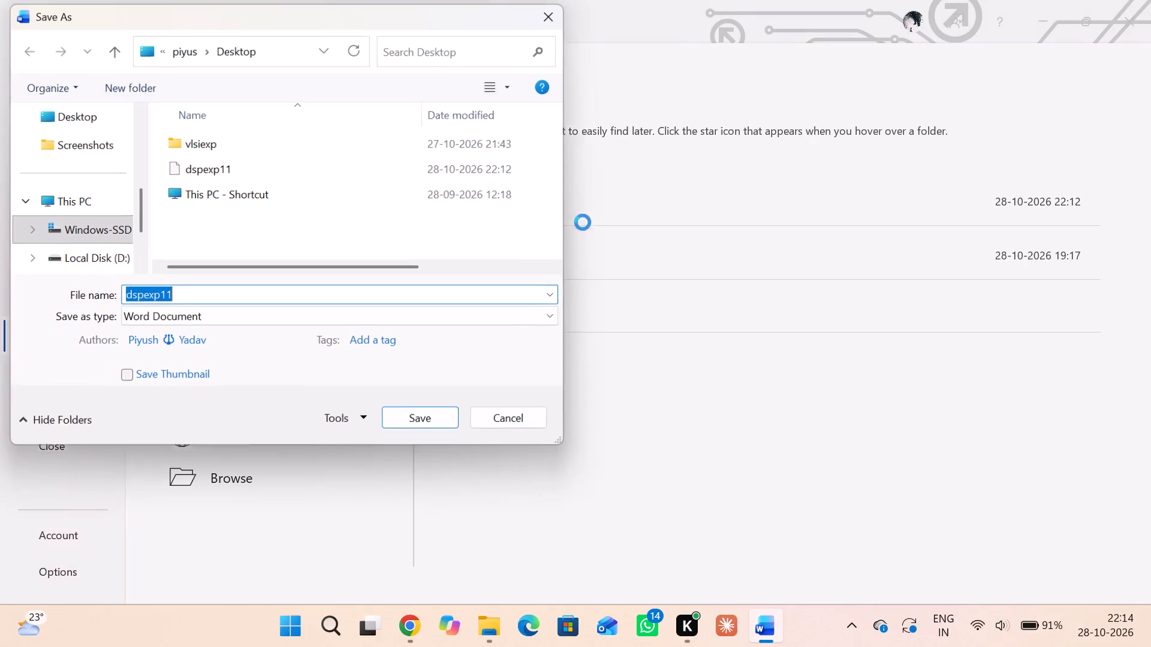
left_click(305, 309)
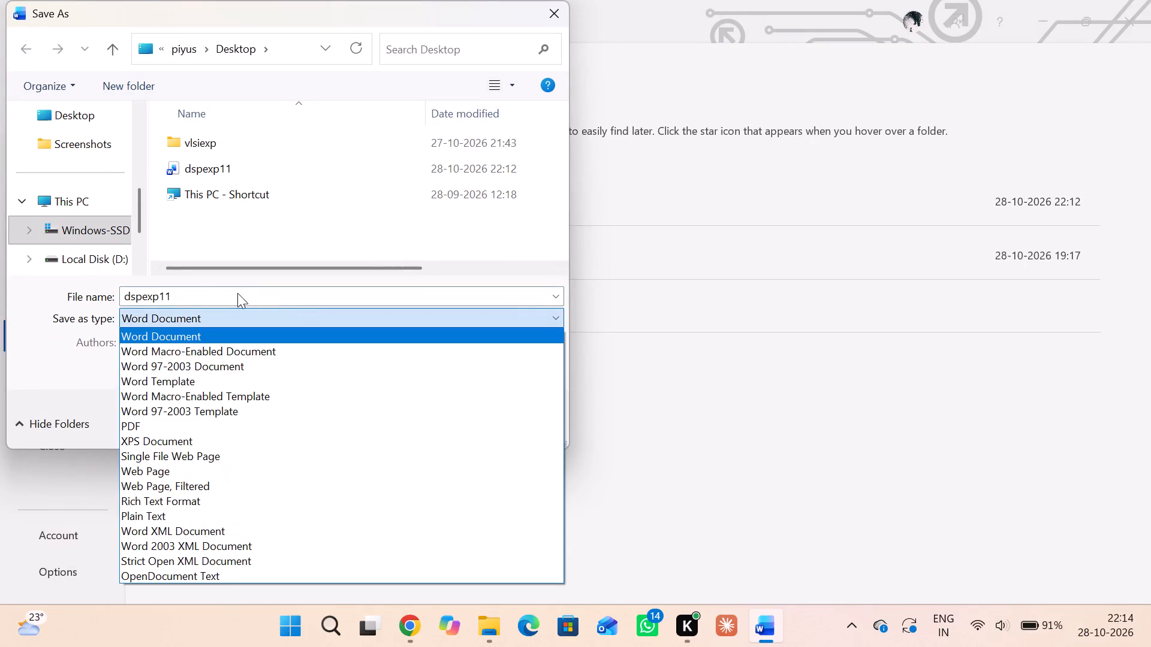
left_click(212, 286)
left_click(185, 294)
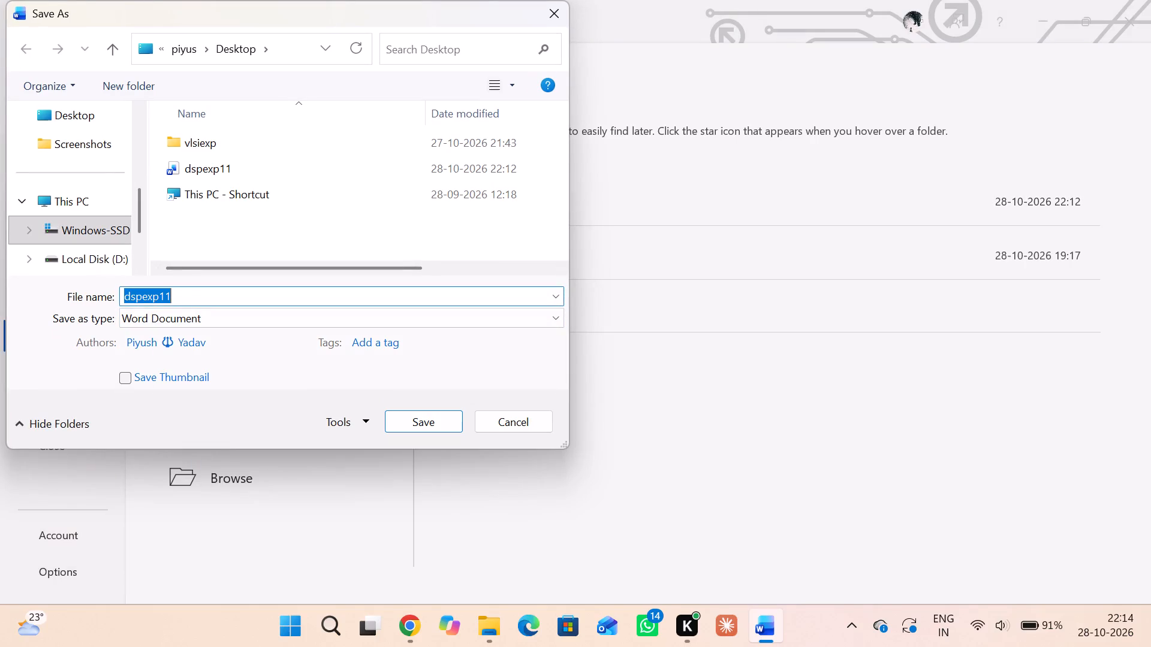
left_click(185, 294)
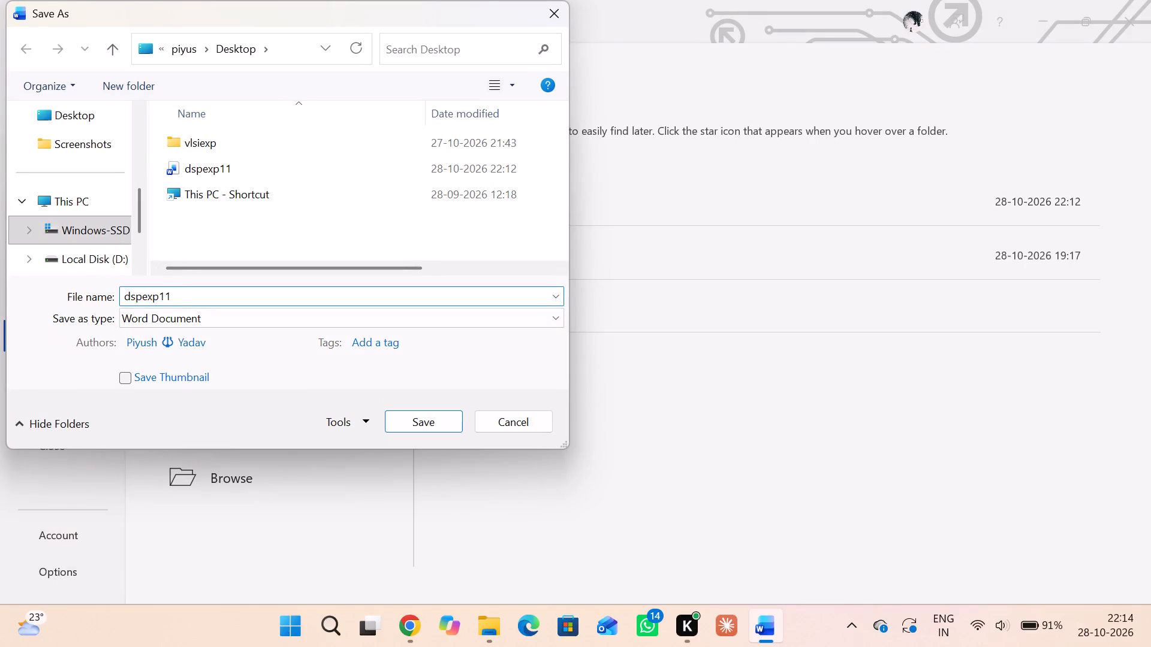
type("..")
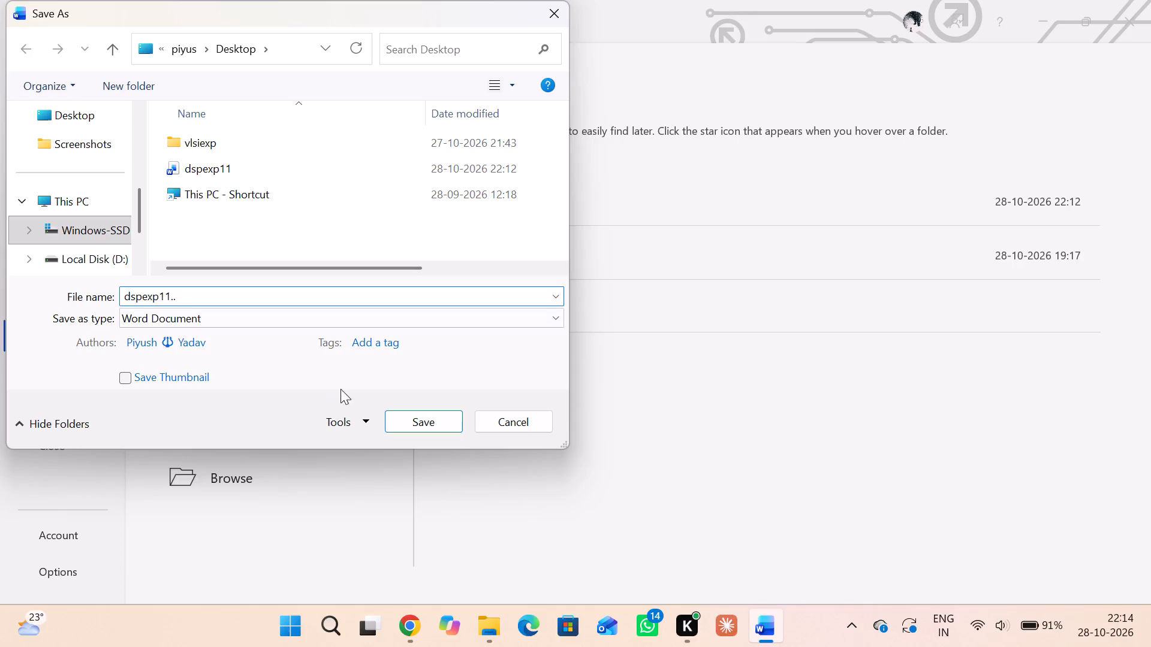
left_click(411, 419)
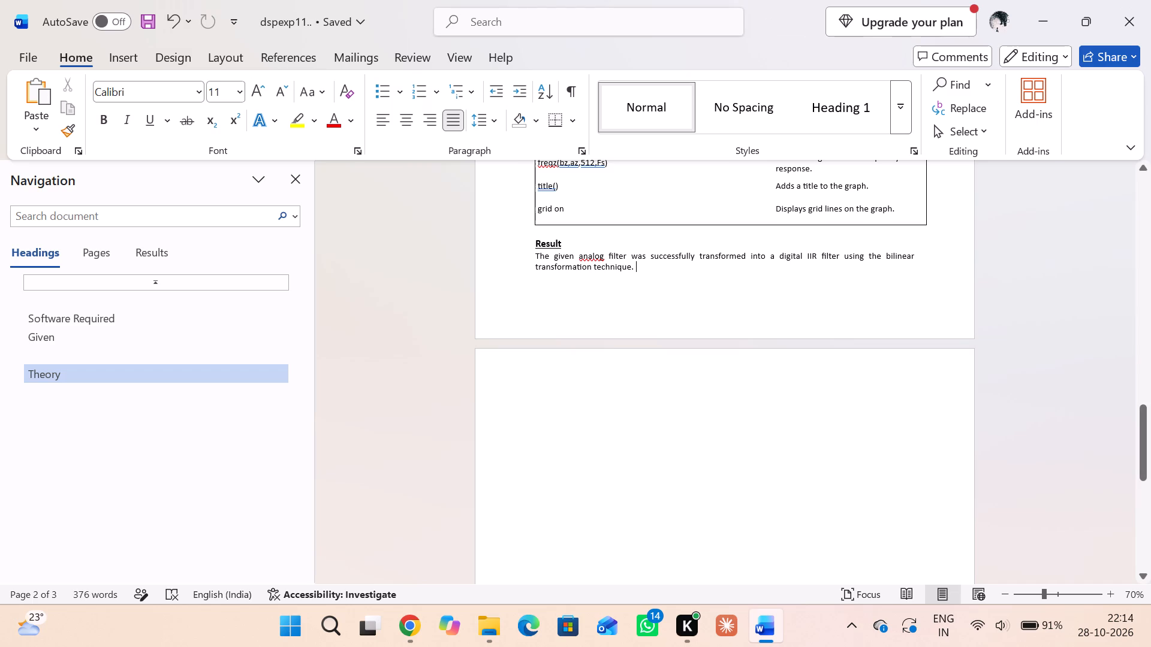
Delete the empty paragraph on page 3 to remove the blank last page.
scroll(594, 468, "down", 1)
scroll(594, 468, "up", 1)
scroll(569, 344, "up", 1)
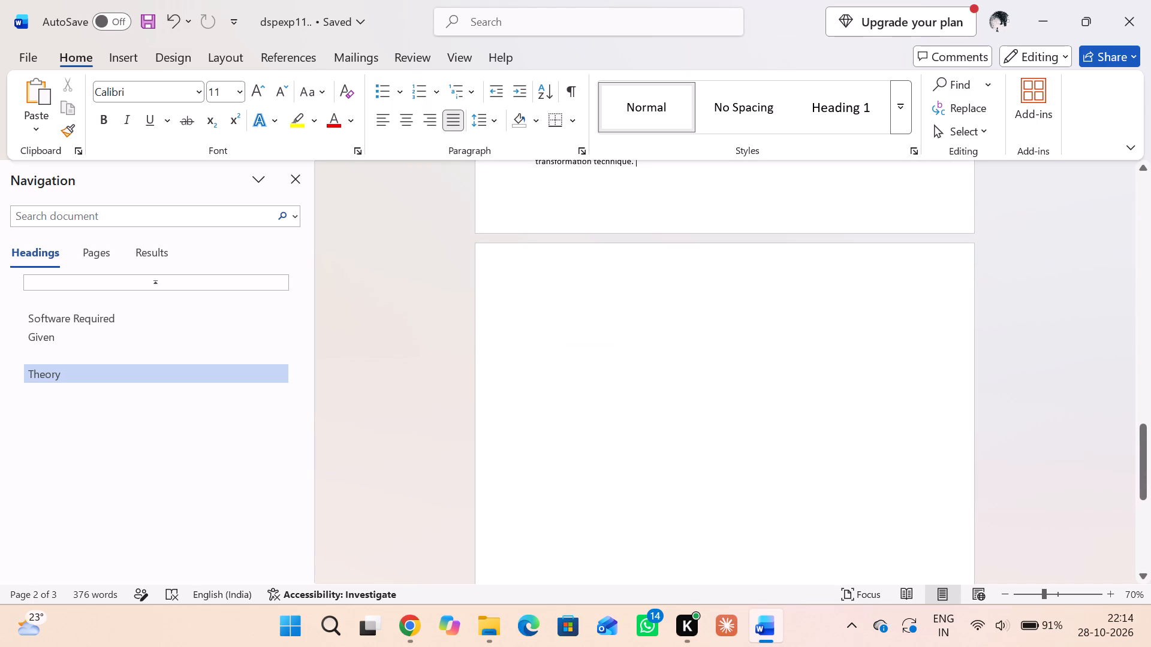
left_click(569, 346)
key("shift+BackSpace")
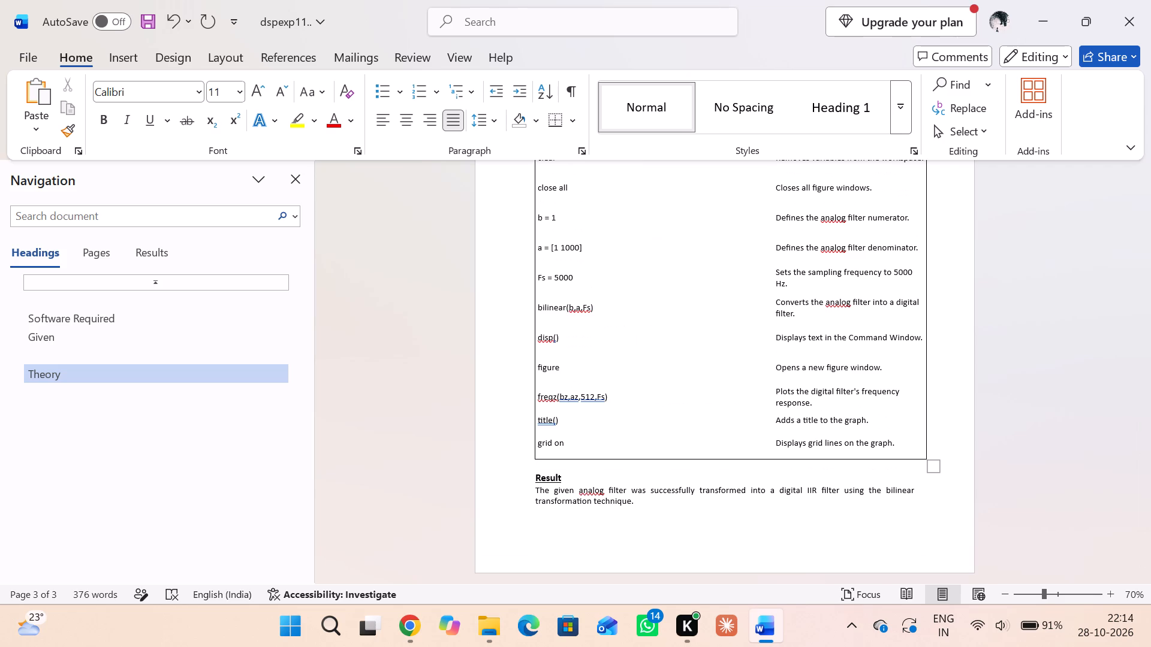
Save the report to the Desktop as a PDF under the name "dspexp11.,", with standard optimization.
scroll(569, 346, "up", 1)
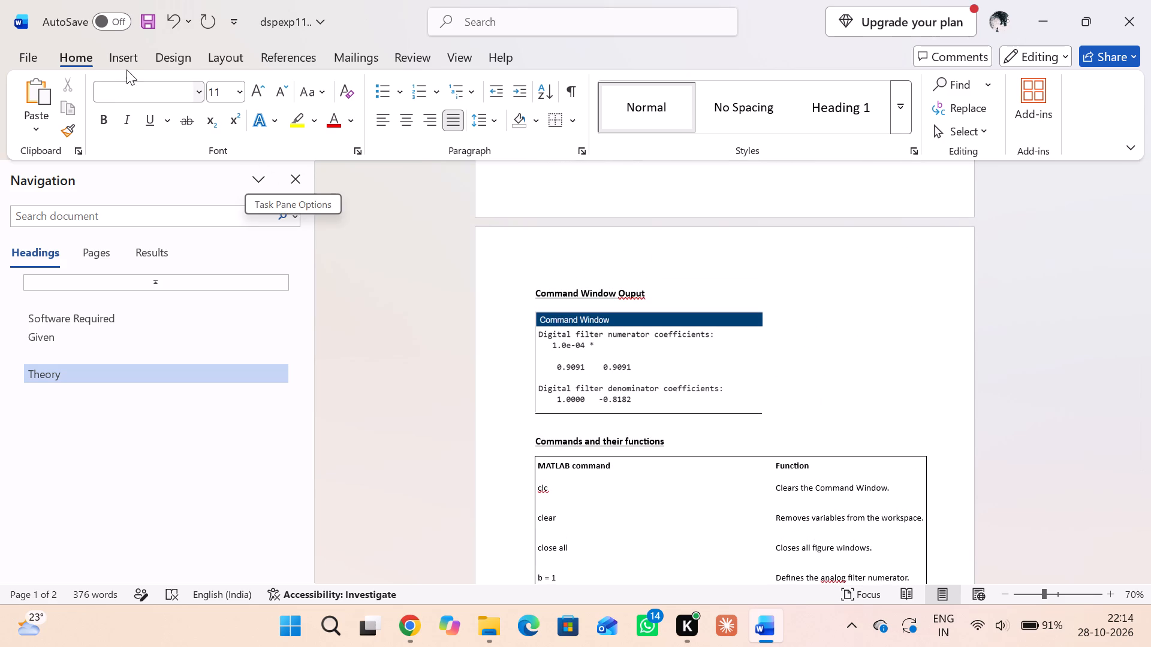
left_click(38, 57)
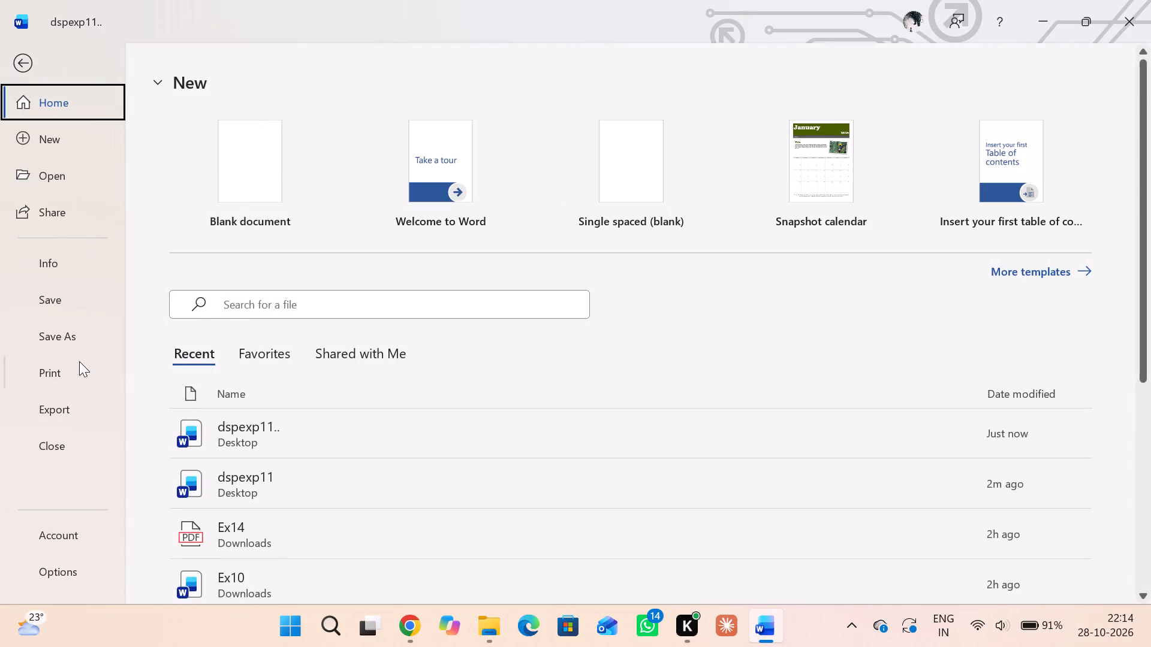
left_click(79, 343)
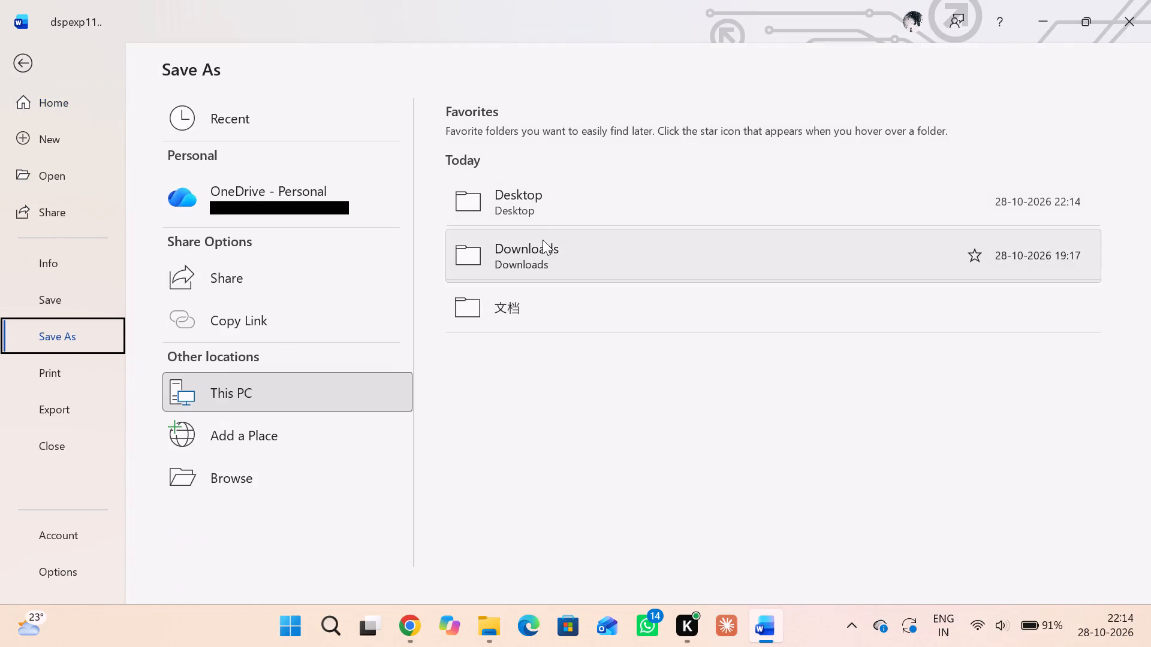
left_click(546, 185)
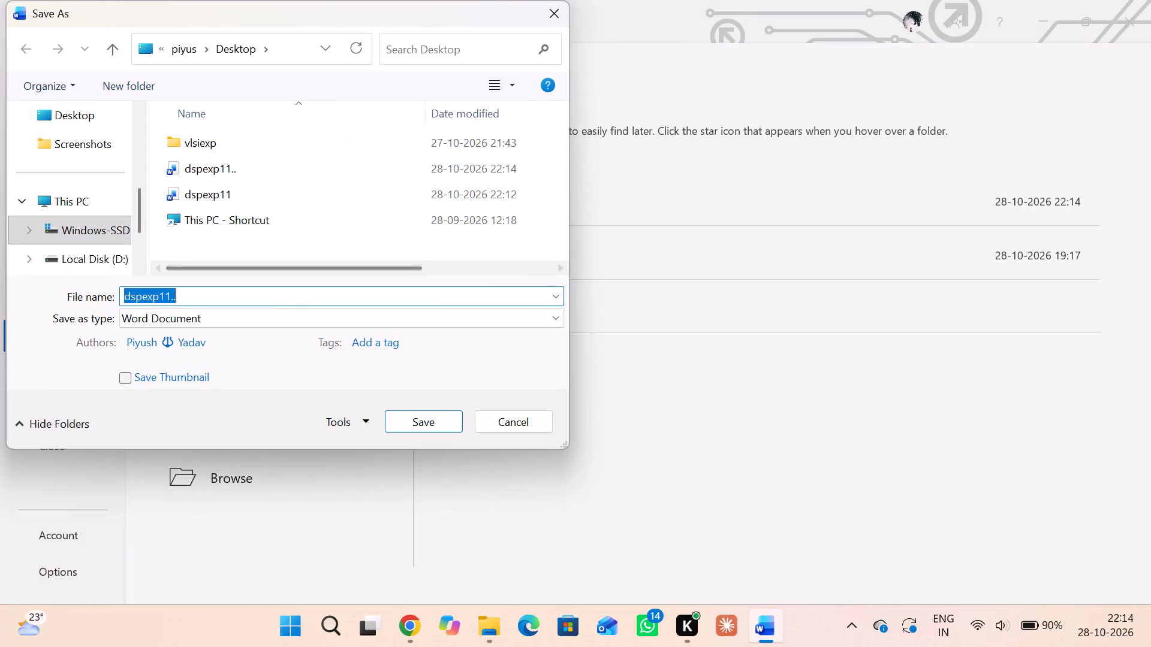
left_click(287, 306)
left_click(245, 294)
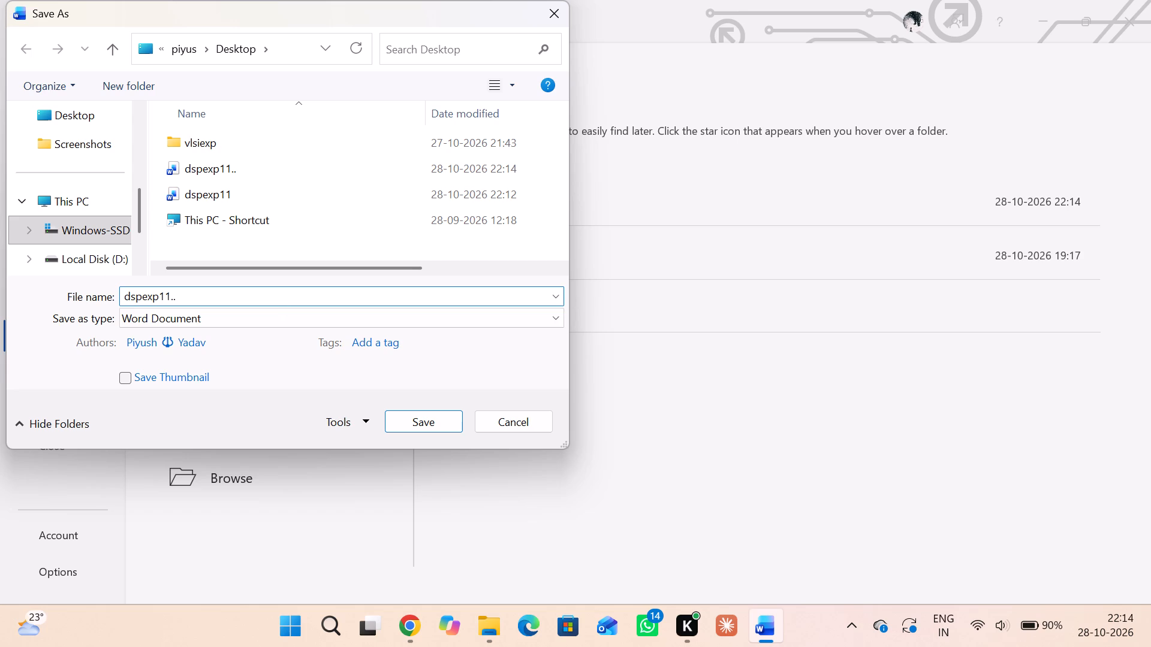
key("BackSpace")
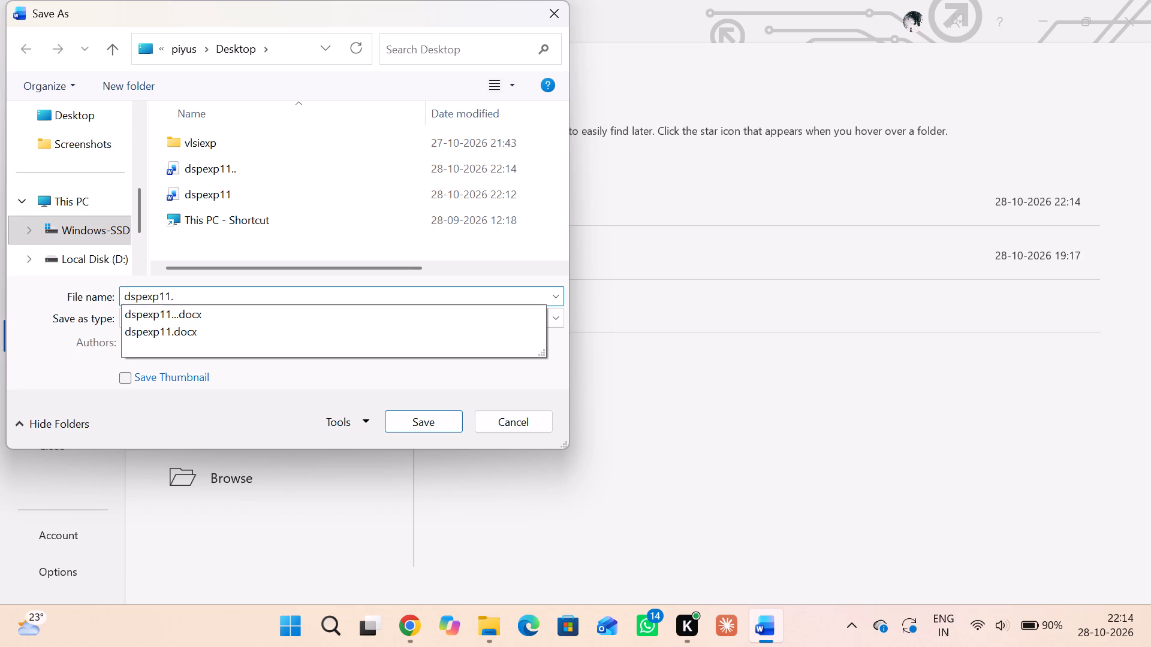
key("comma")
left_click(263, 315)
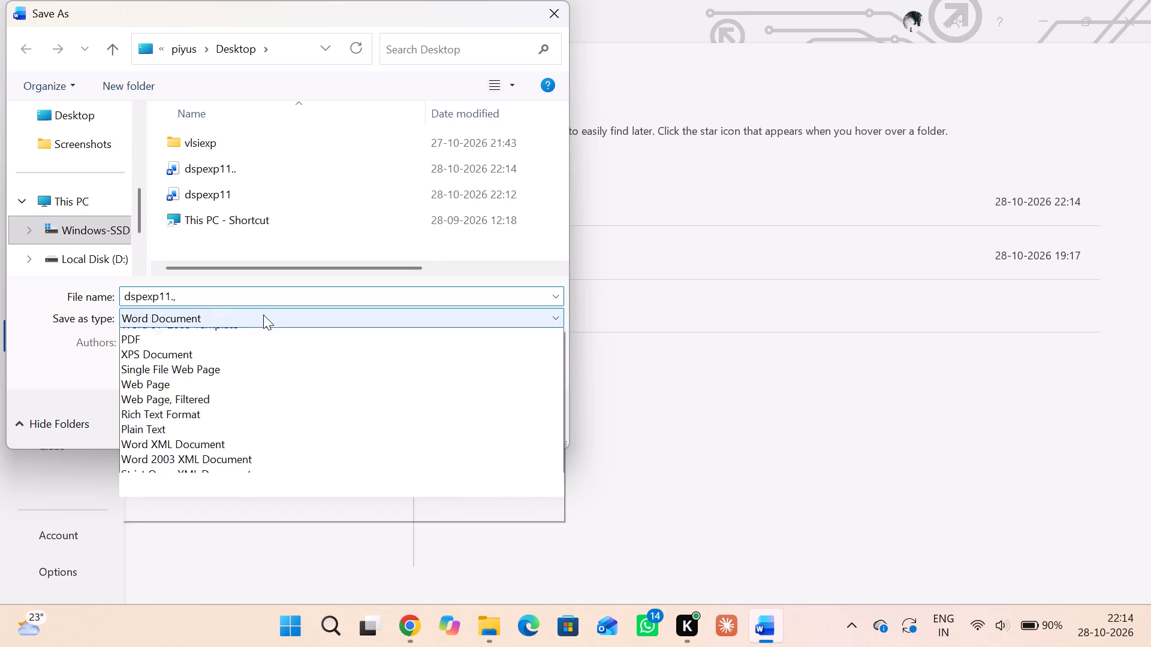
left_click(219, 430)
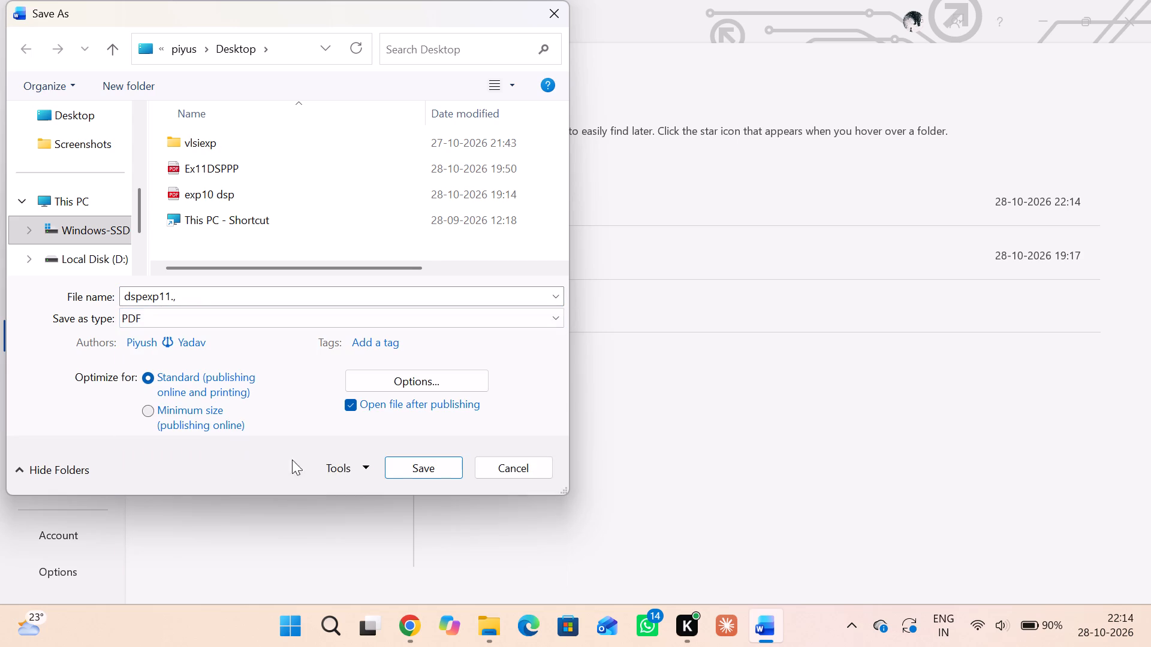
left_click(418, 465)
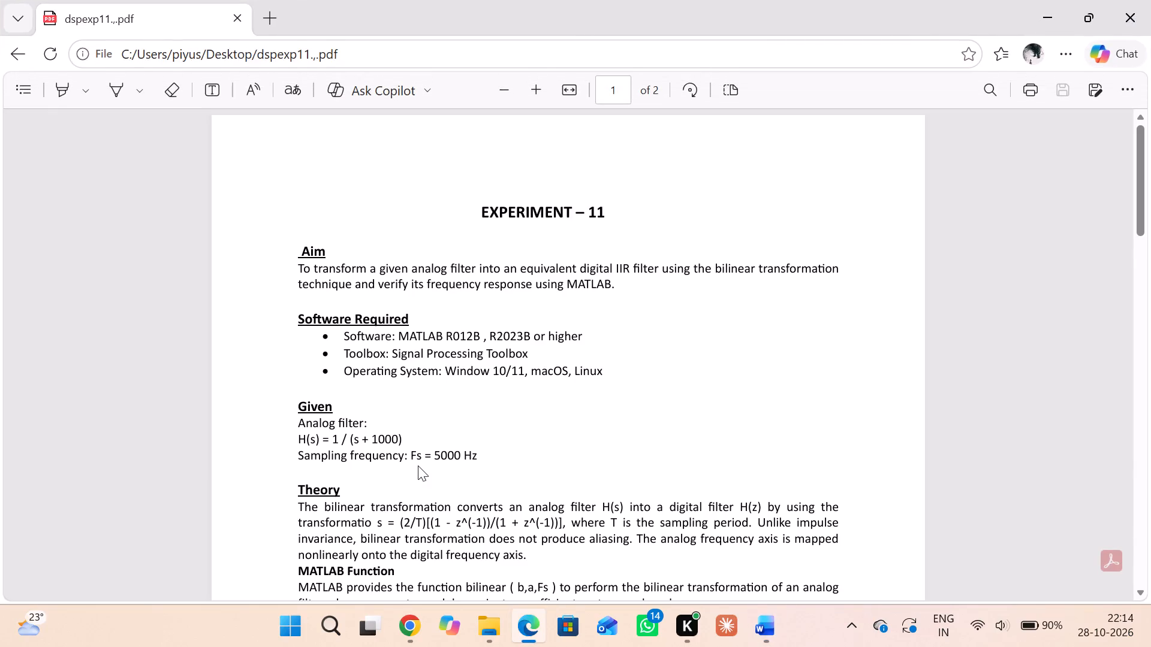
Check both pages of the published PDF from the Aim section down to the Result, and close the PDF.
scroll(418, 465, "down", 4)
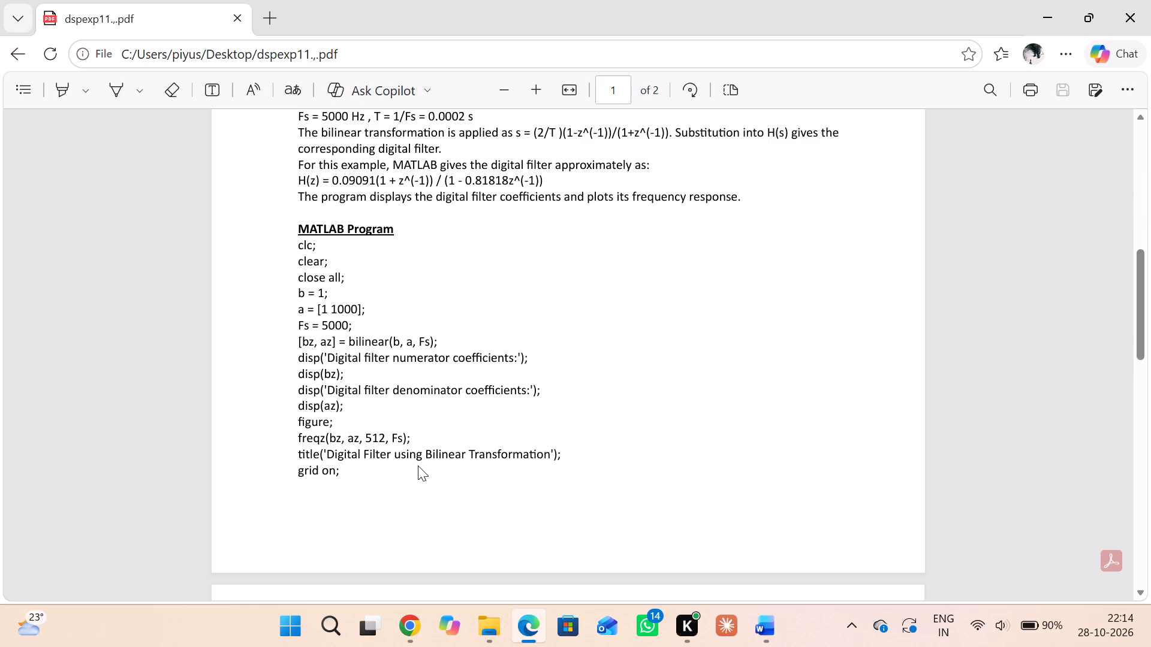
scroll(418, 465, "down", 3)
scroll(418, 465, "up", 3)
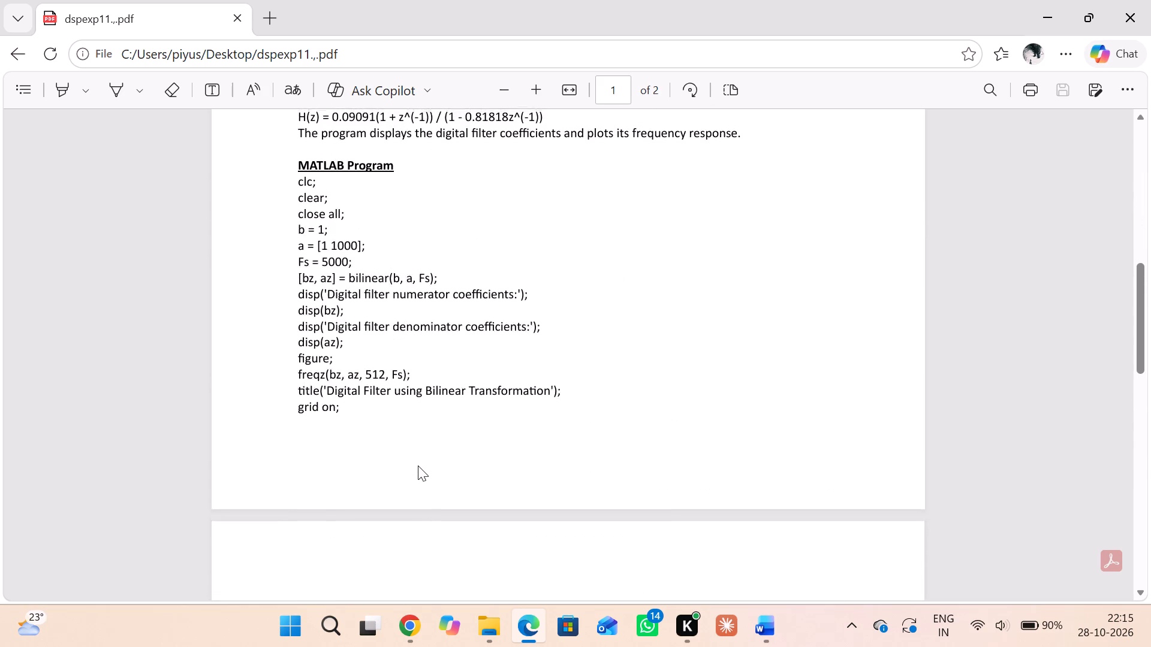
scroll(418, 465, "up", 1)
scroll(418, 465, "down", 3)
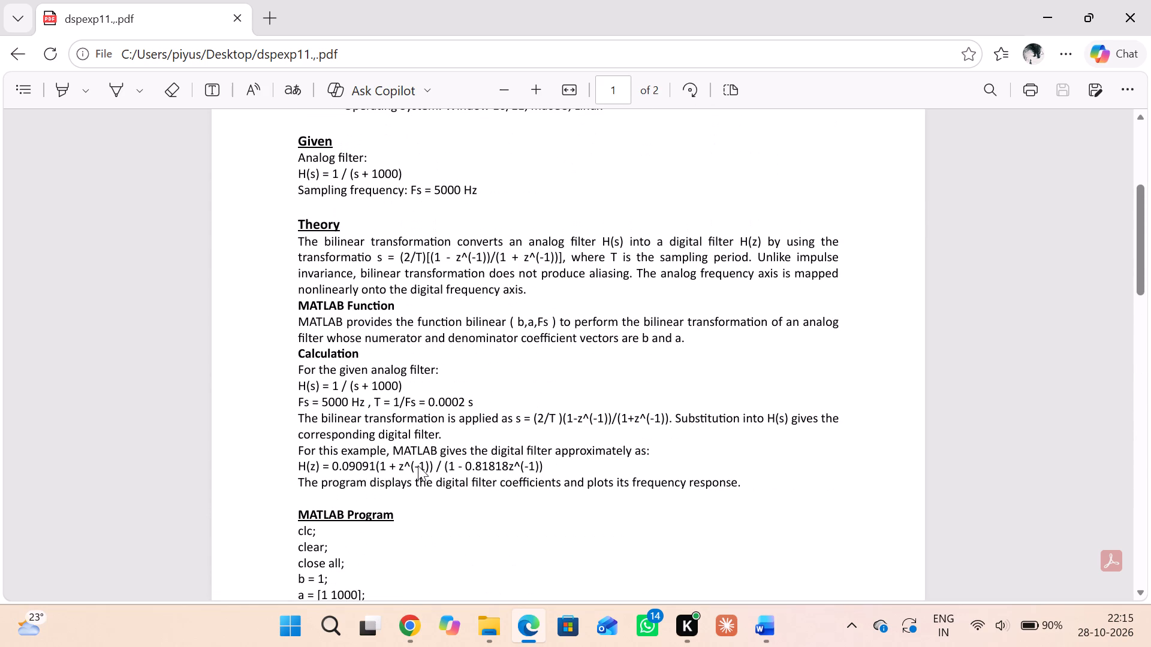
scroll(418, 465, "down", 2)
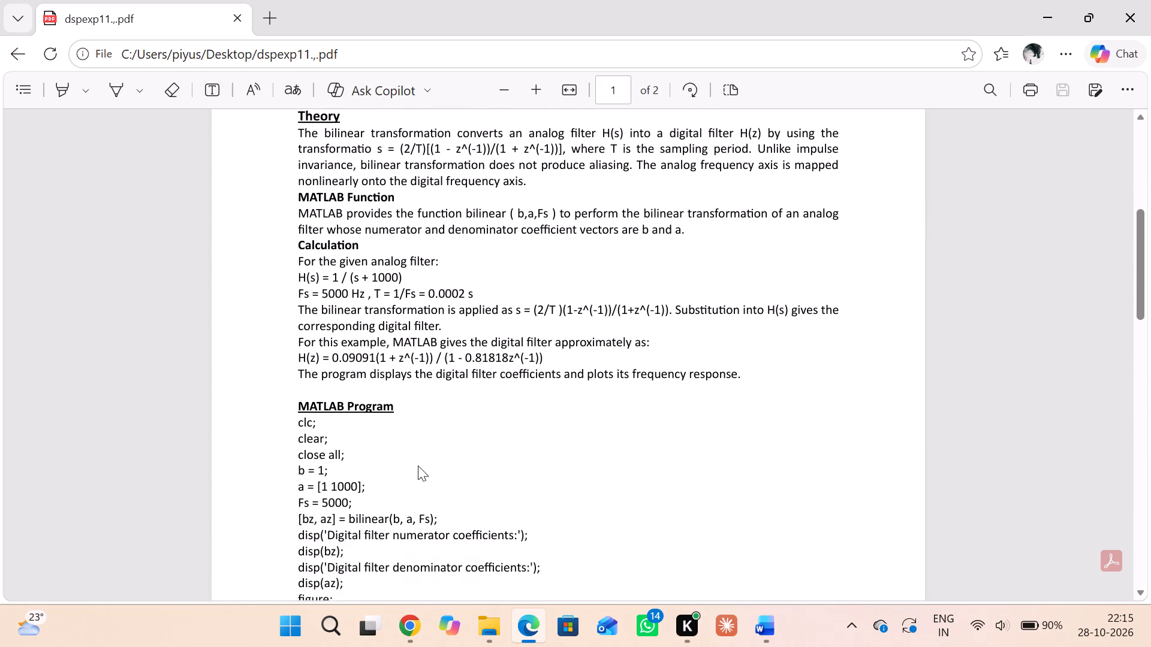
scroll(418, 465, "down", 6)
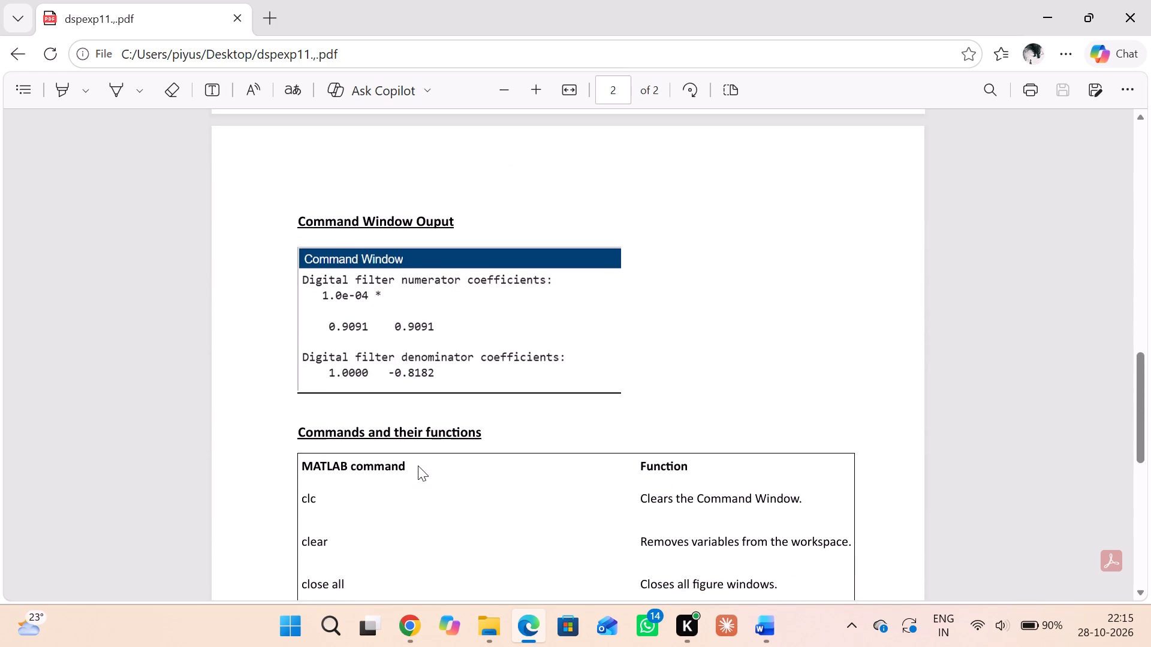
scroll(418, 465, "down", 6)
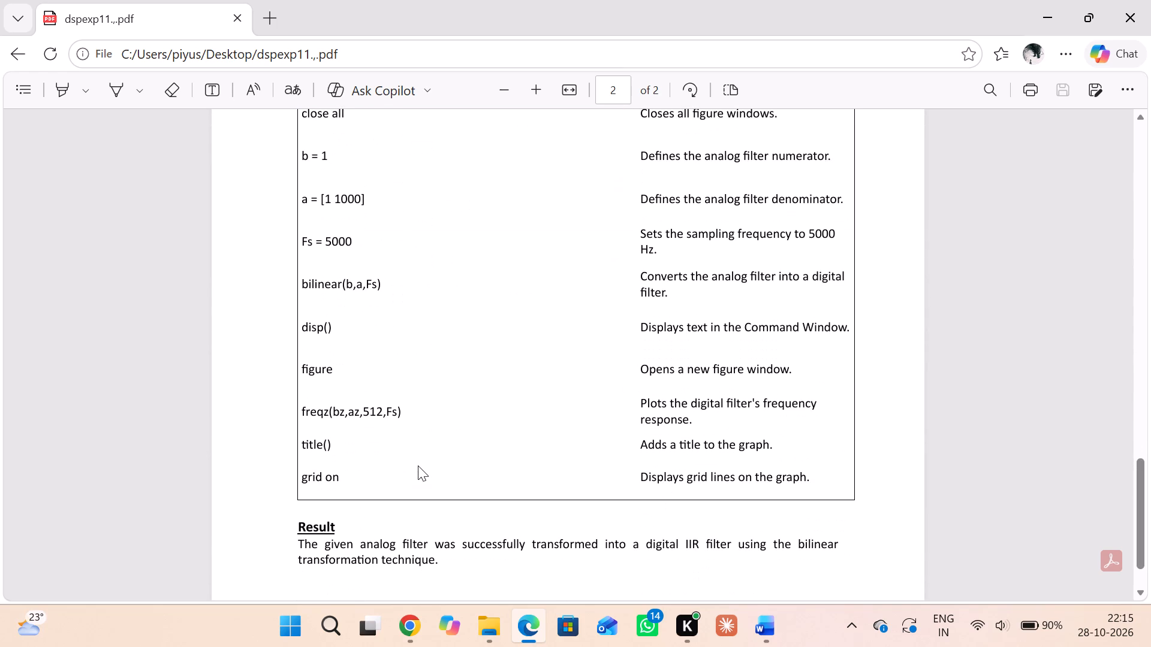
left_click(1132, 1)
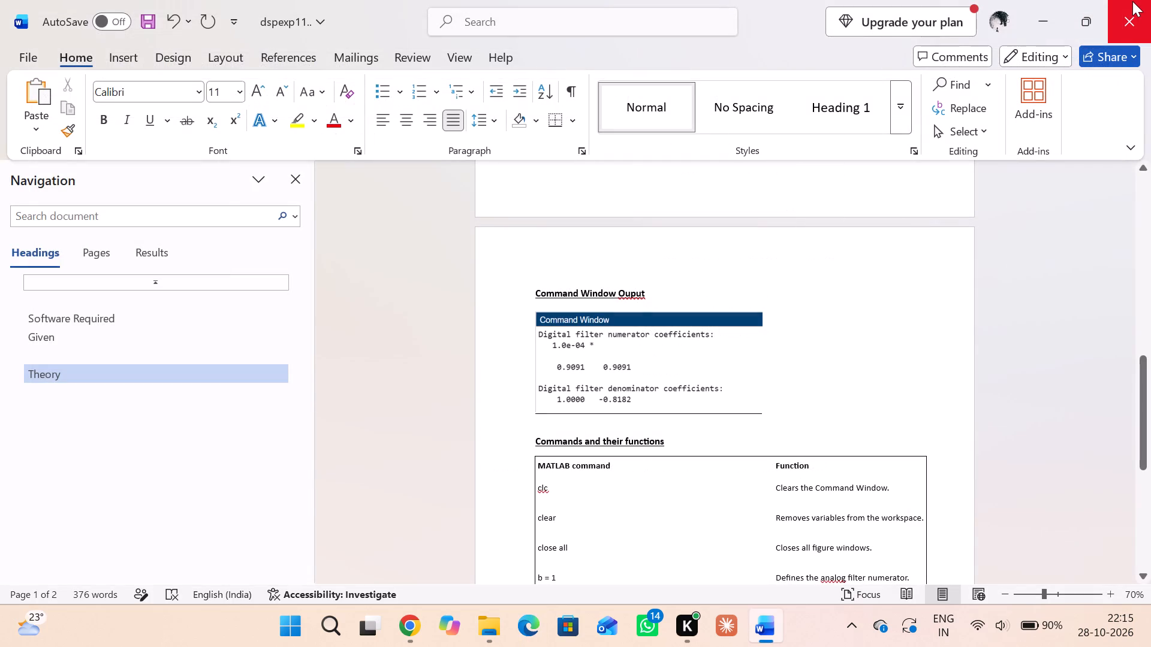
Close the Word report without saving the remaining changes.
left_click(1134, 38)
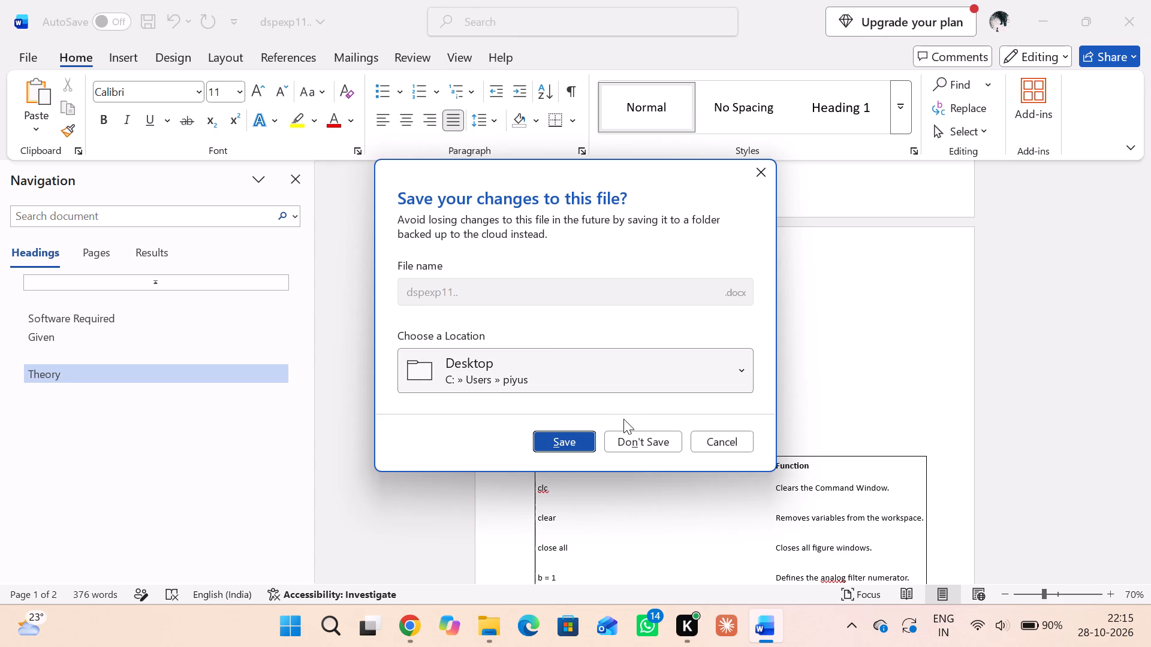
left_click(626, 437)
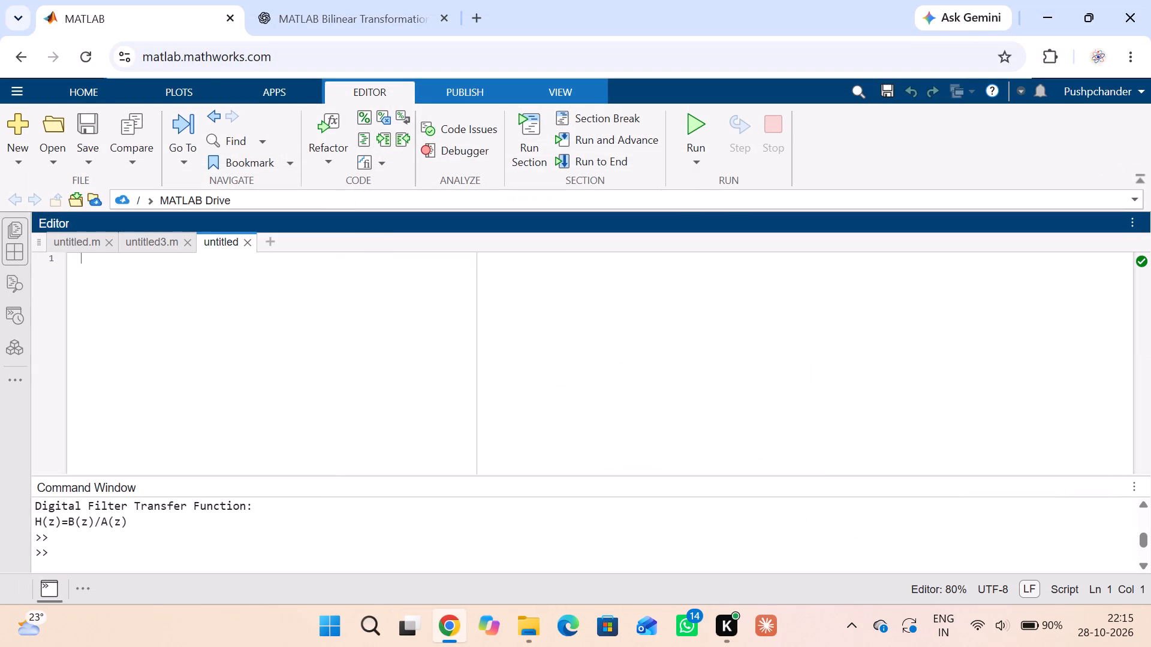
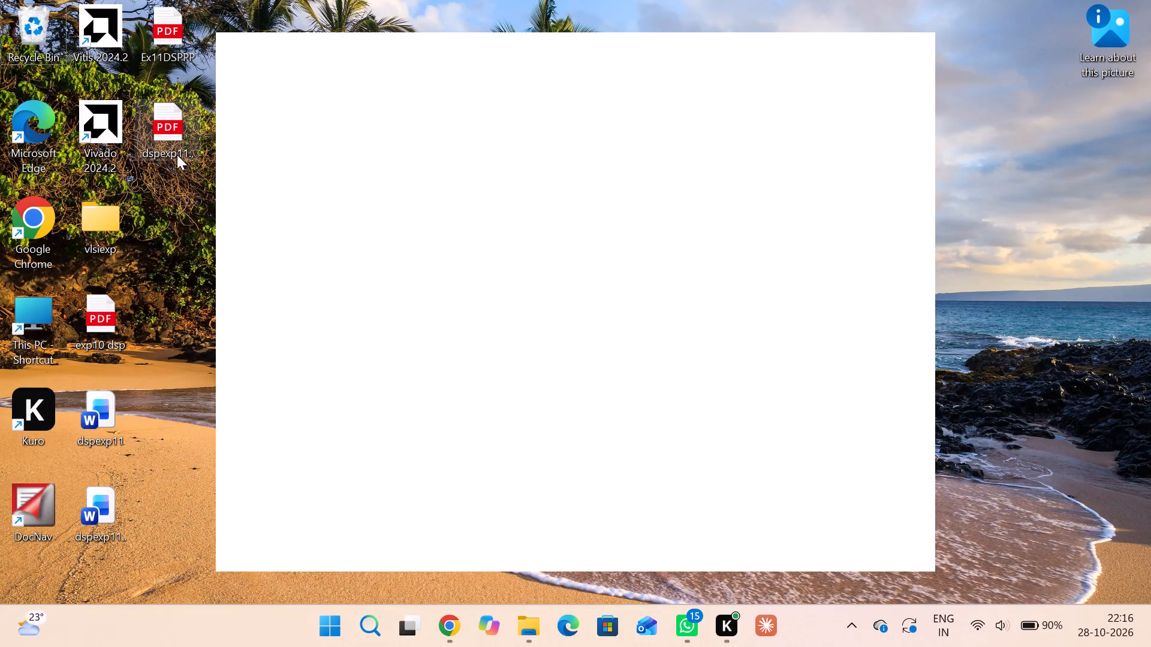
Delete the Ex11DSPPP PDF from the Desktop.
right_click(168, 49)
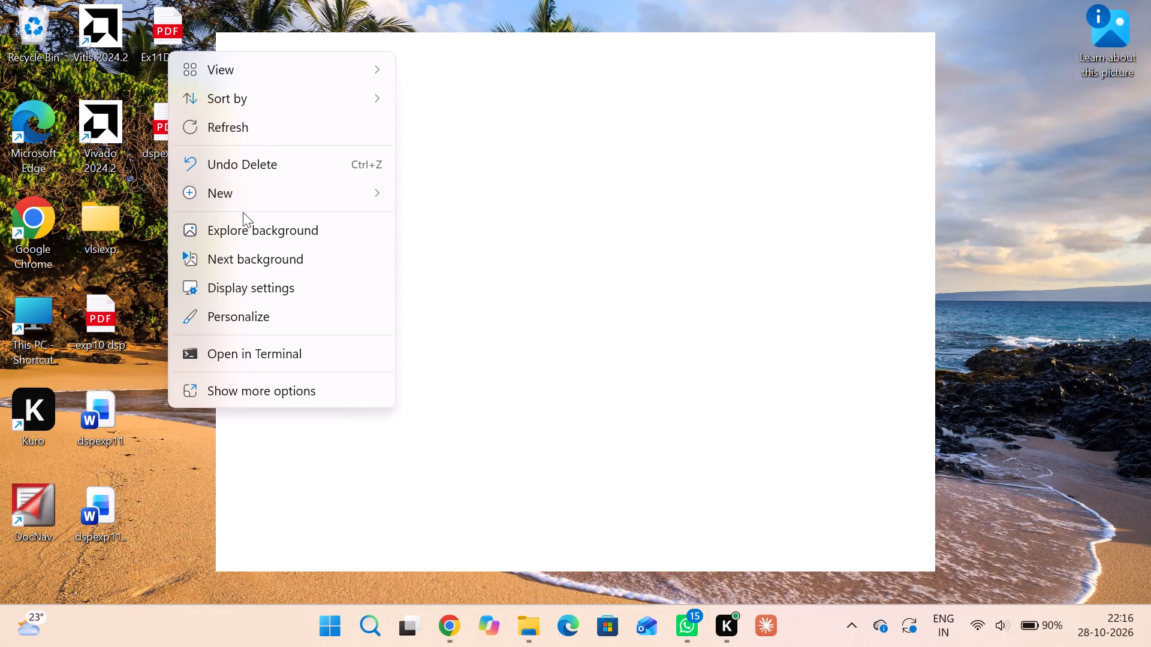
left_click(159, 32)
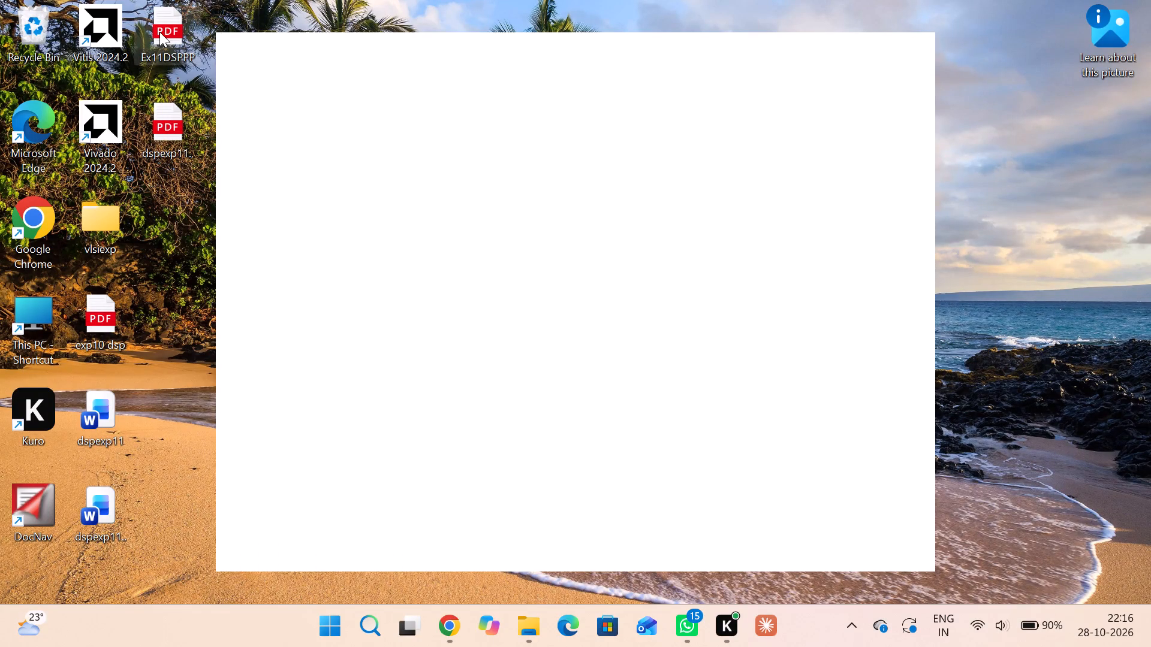
right_click(159, 32)
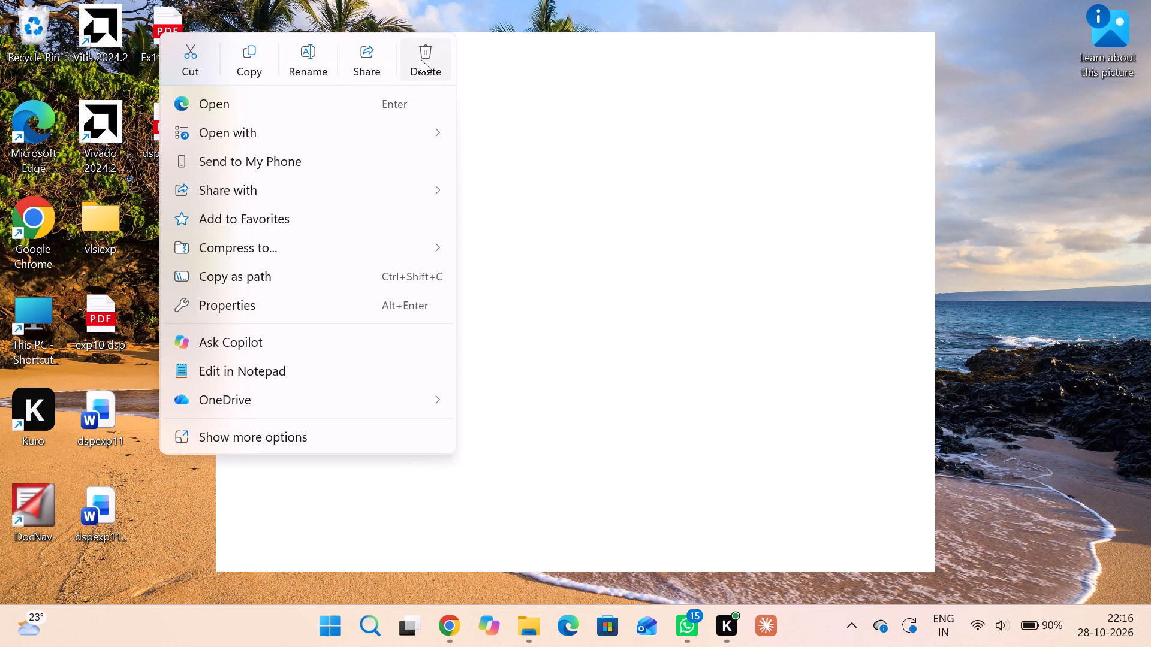
left_click(421, 59)
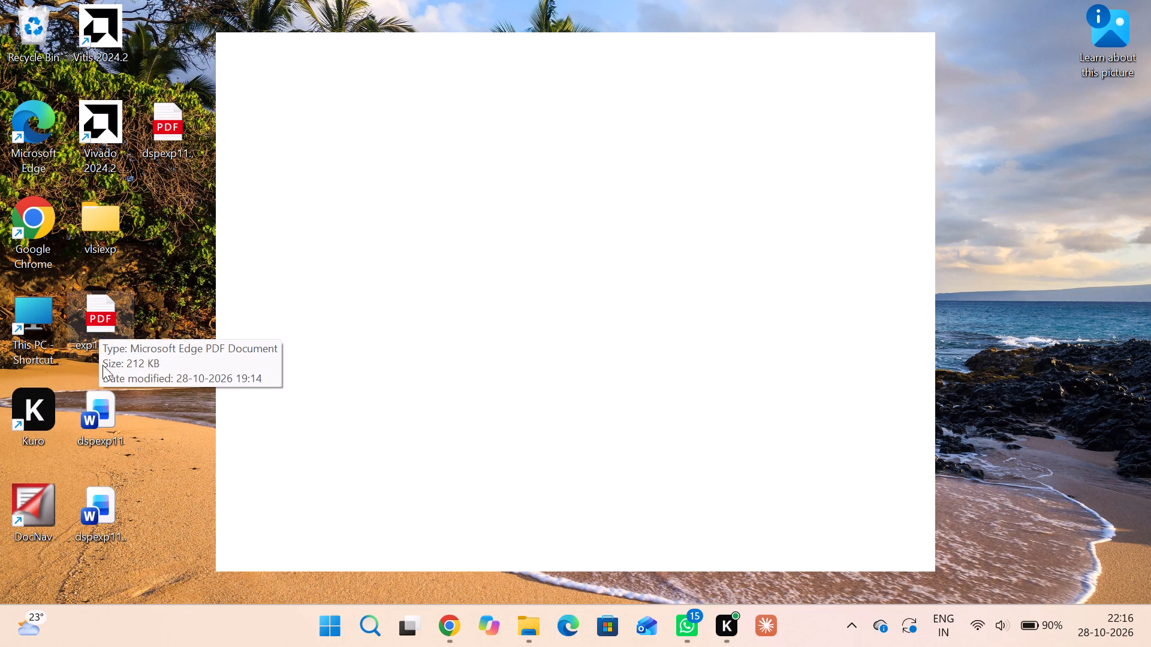
Delete both dspexp11 Word documents from the Desktop, keeping the dspexp11 PDF.
right_click(104, 410)
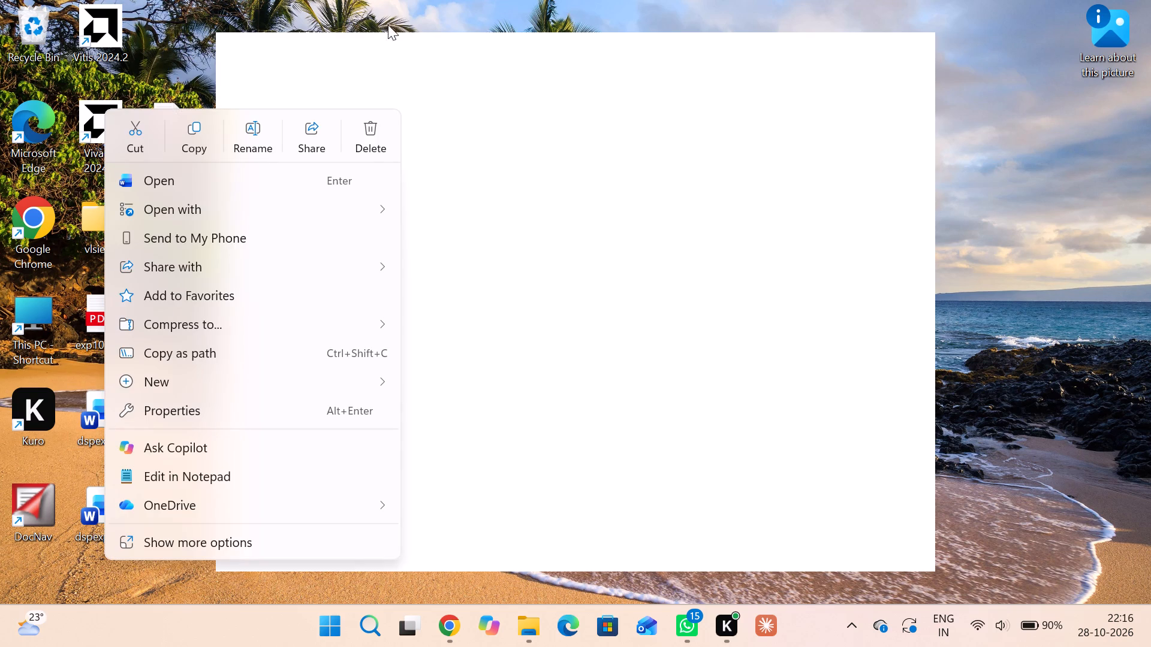
left_click(368, 138)
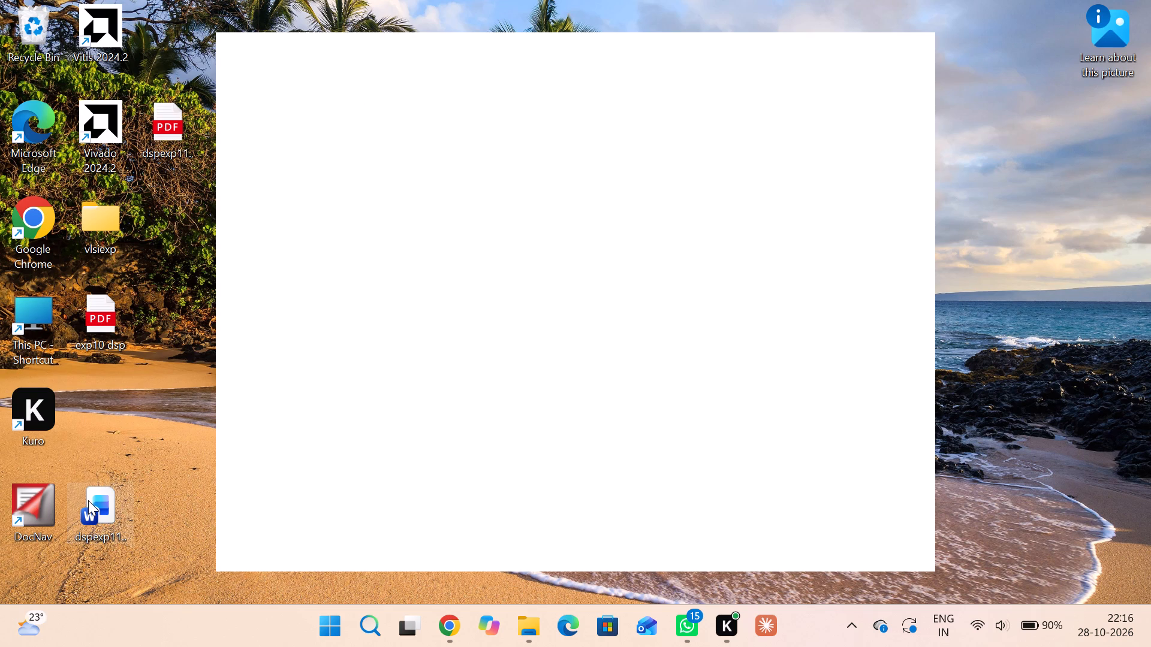
right_click(88, 500)
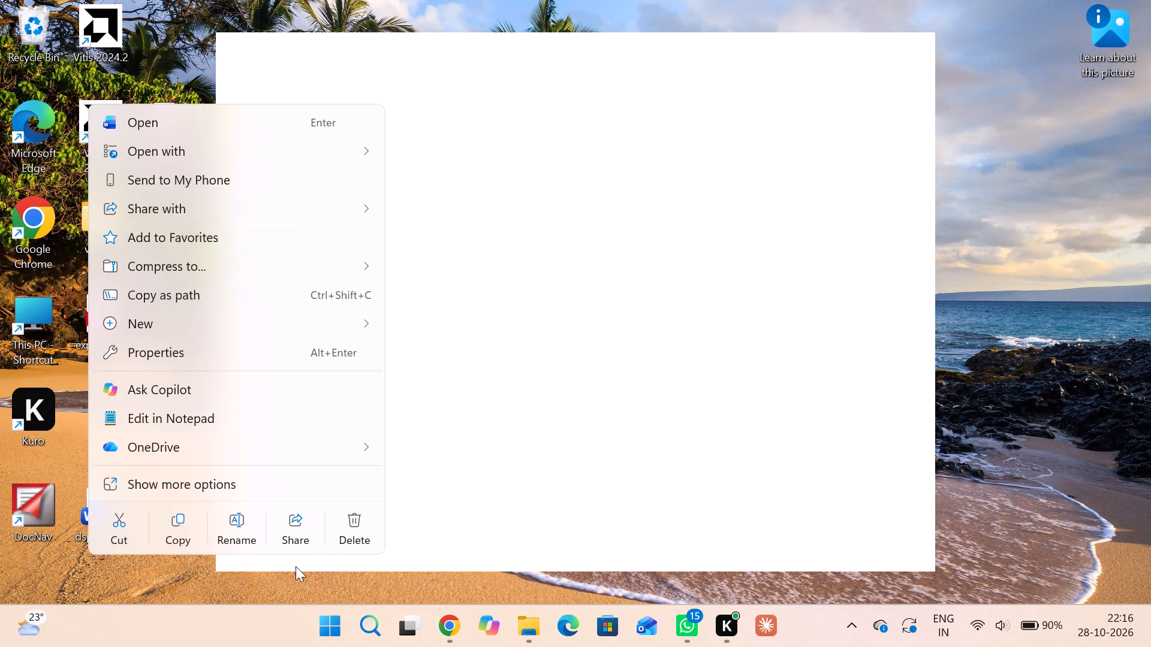
left_click(350, 536)
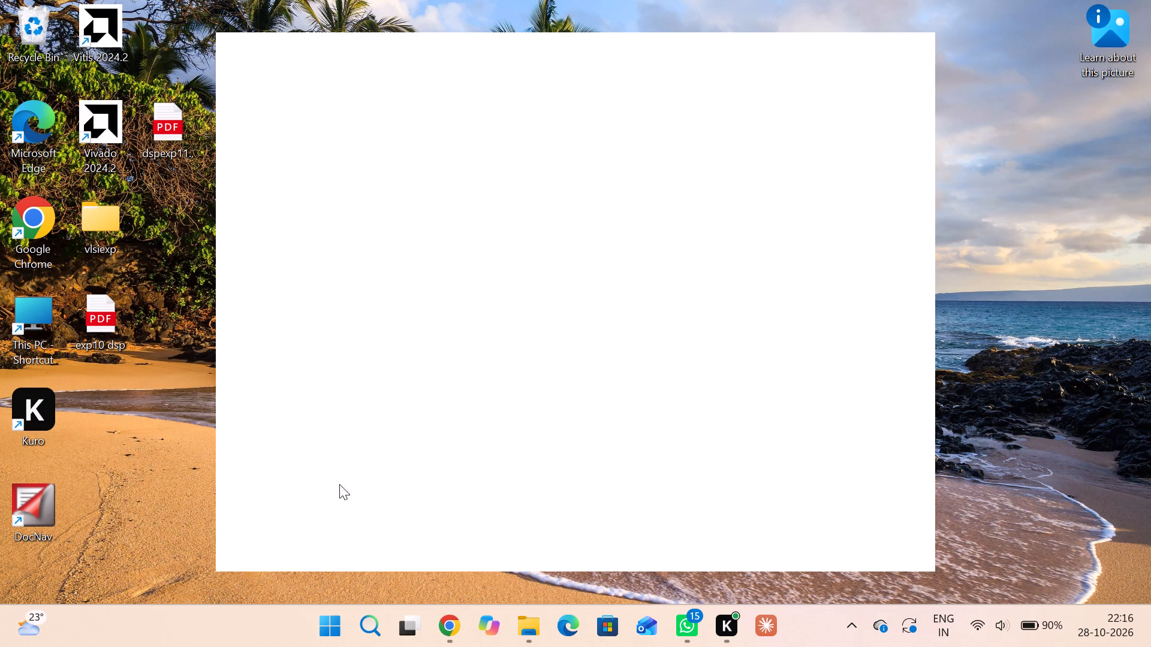
Open the "exp10 dsp" PDF from the Desktop with Word as the chosen app.
right_click(106, 315)
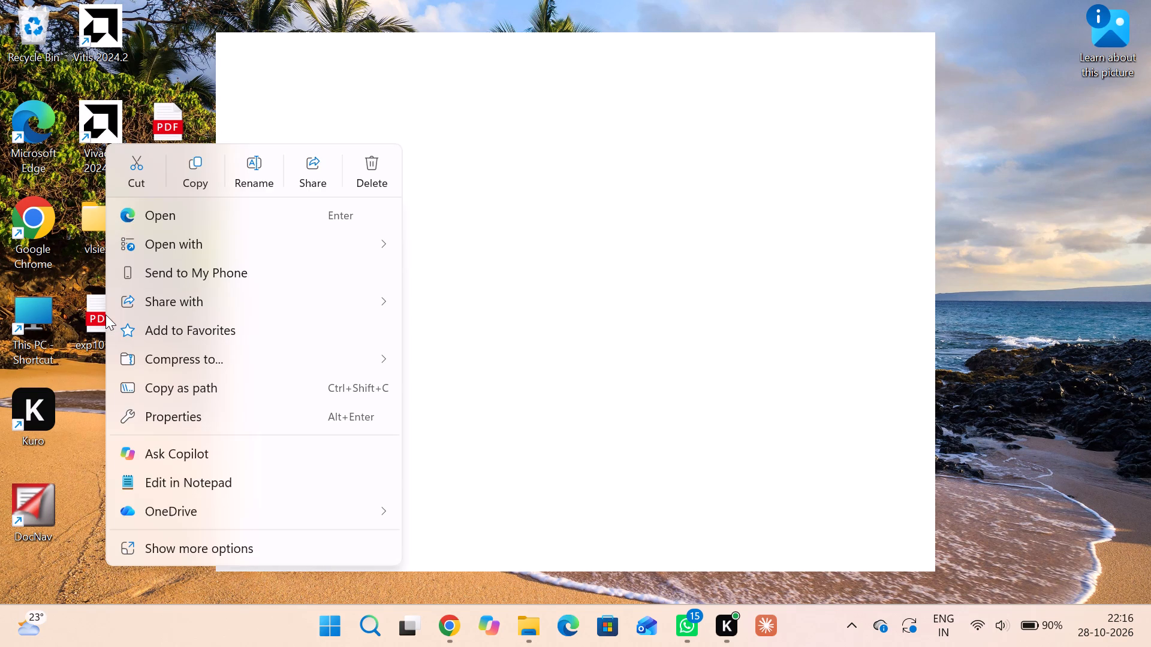
left_click(257, 239)
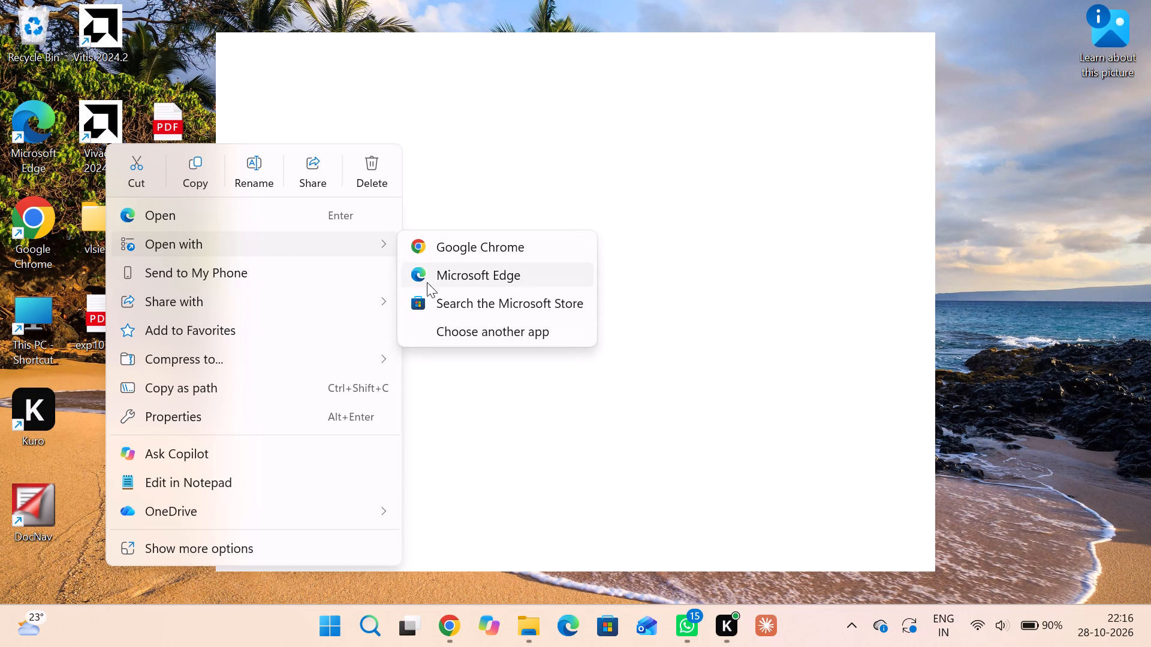
left_click(462, 334)
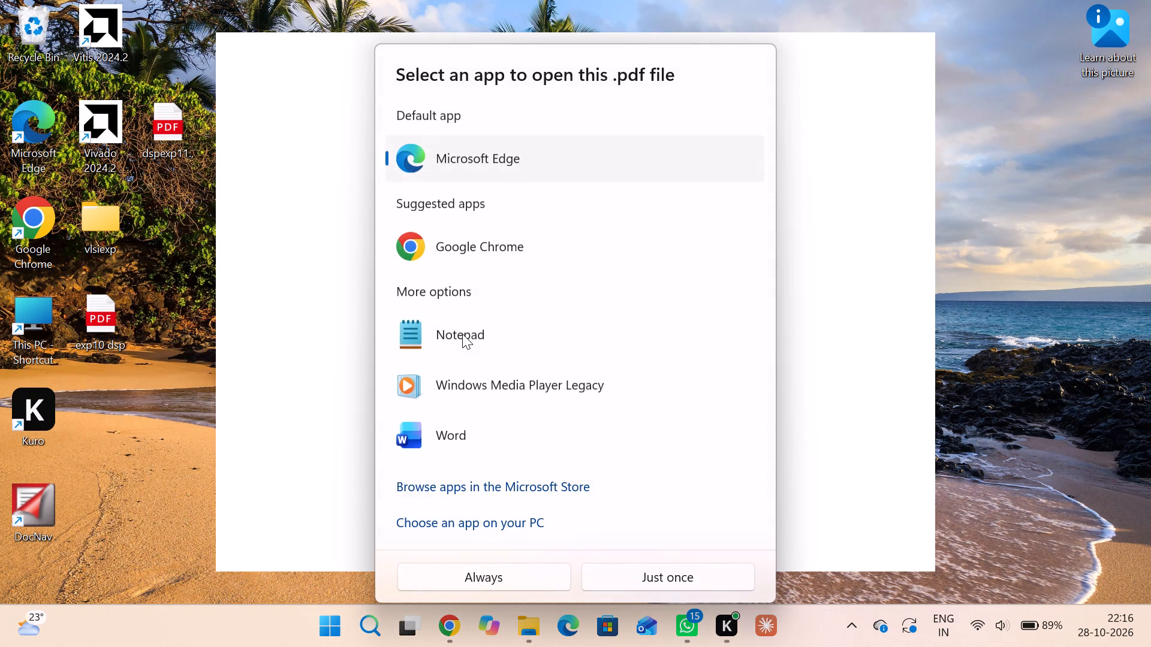
left_click(443, 427)
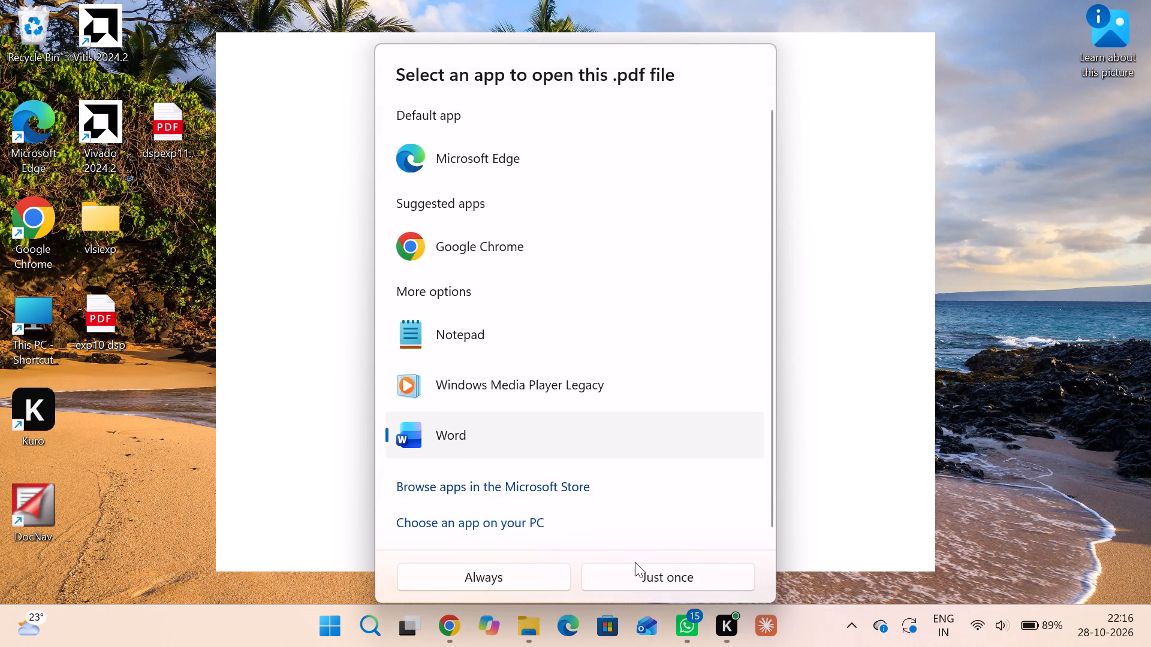